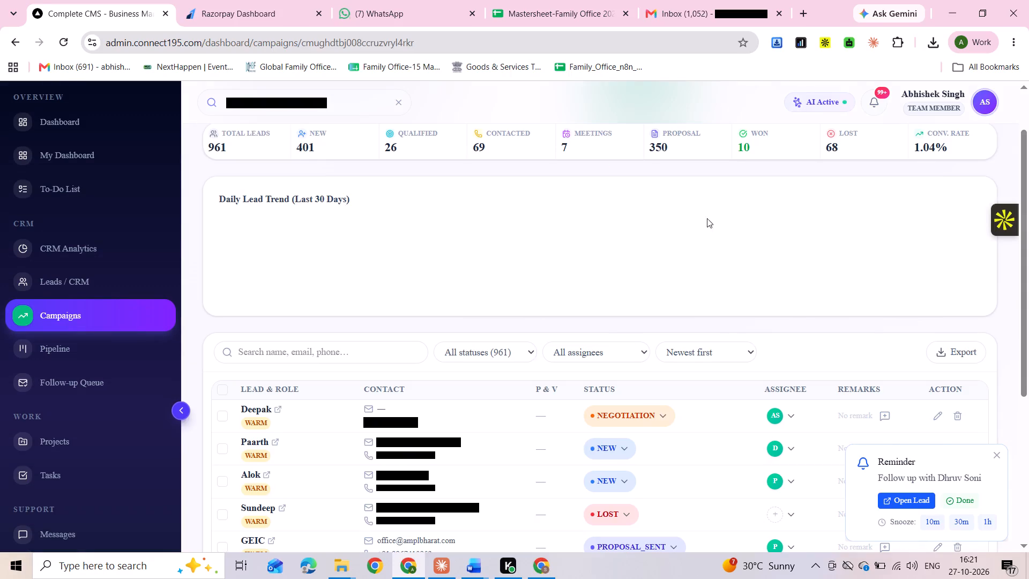
# Filter the campaign's lead list to show only leads assigned to the signed-in team member.
pyautogui.scroll(-3, 662, 269)
pyautogui.scroll(1, 626, 276)
pyautogui.click(605, 214)
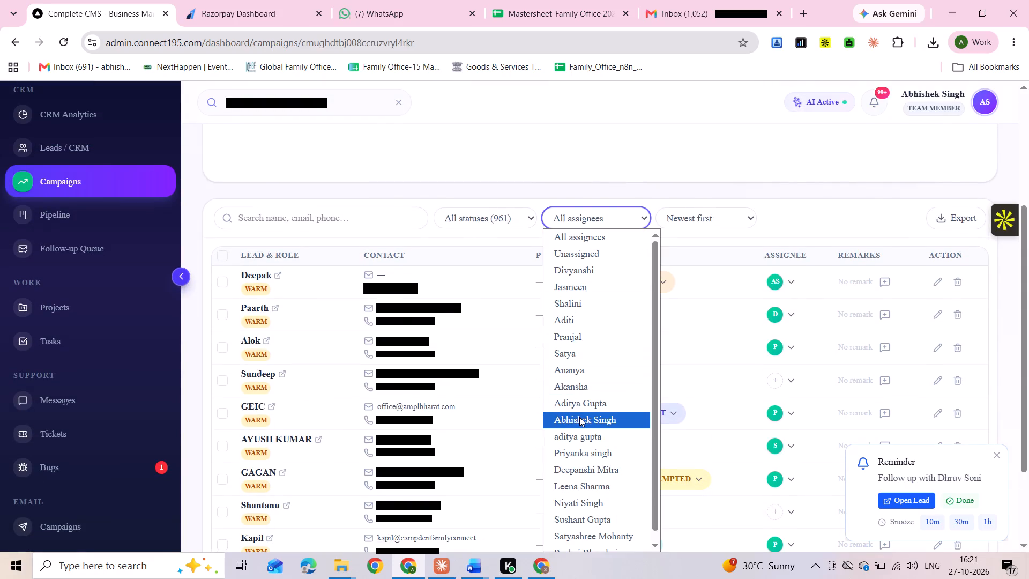
pyautogui.click(580, 418)
# Open the status filter choices for the campaign's lead list.
pyautogui.click(478, 212)
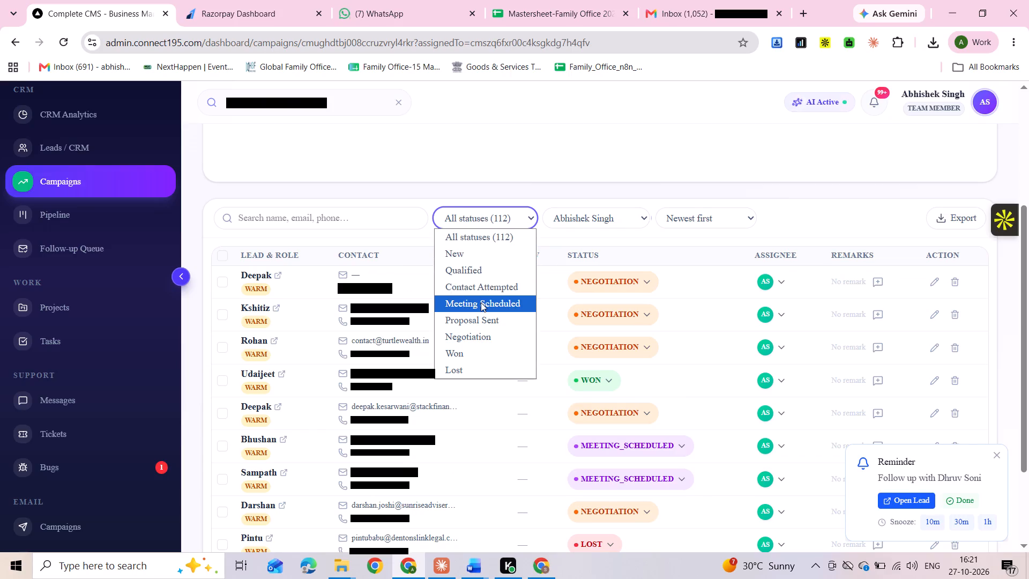
# Review the assigned campaign leads by status, filtering for Meeting Scheduled, Proposal Sent and Contact Attempted in turn.
pyautogui.click(481, 302)
pyautogui.click(486, 225)
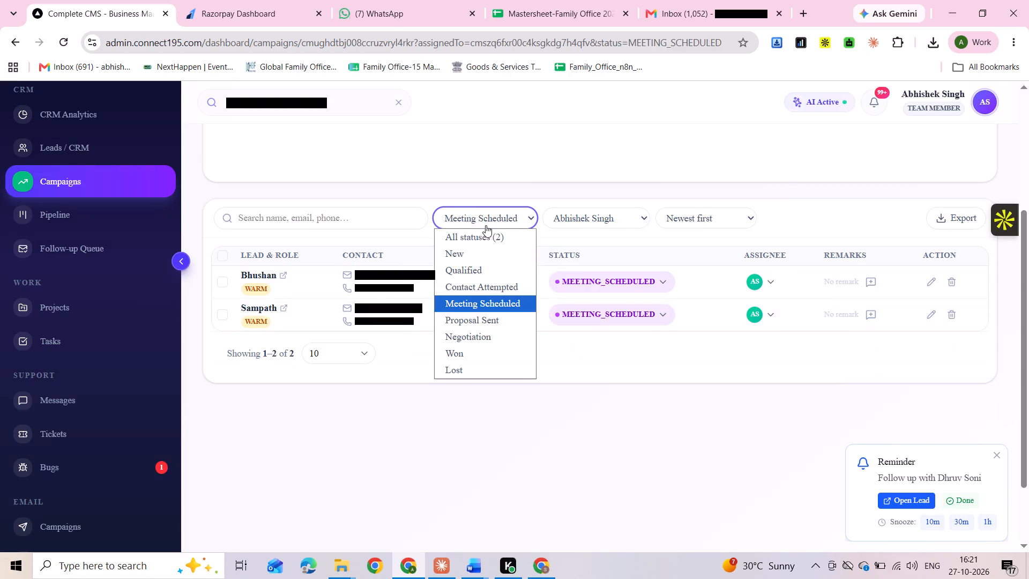
pyautogui.click(472, 324)
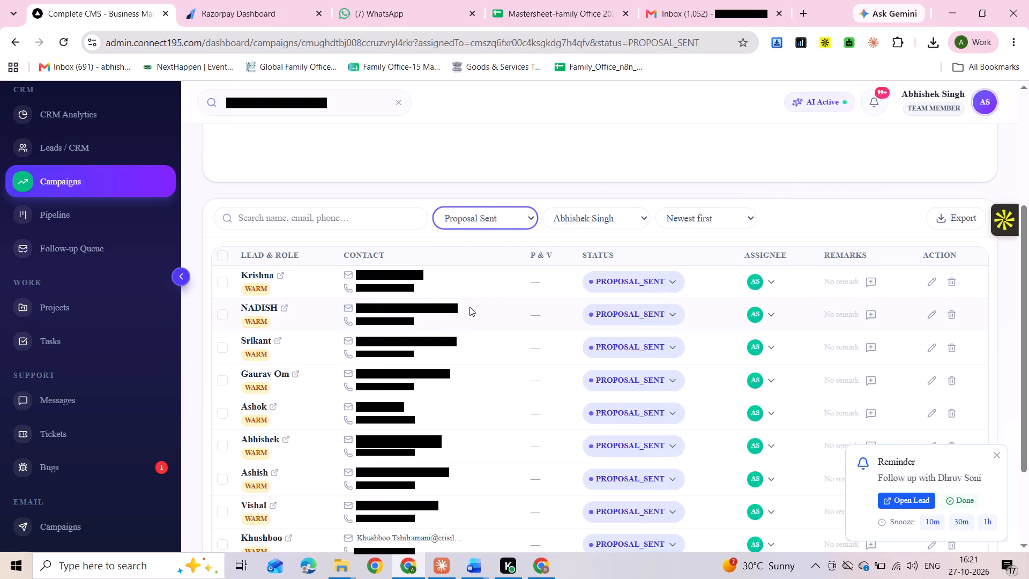
pyautogui.scroll(-2, 435, 318)
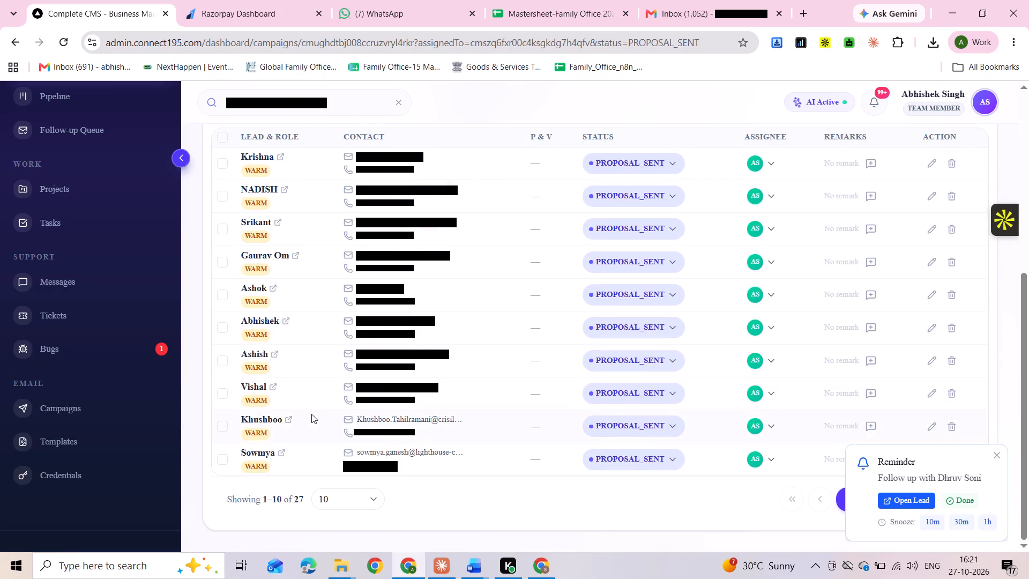
pyautogui.scroll(3, 311, 415)
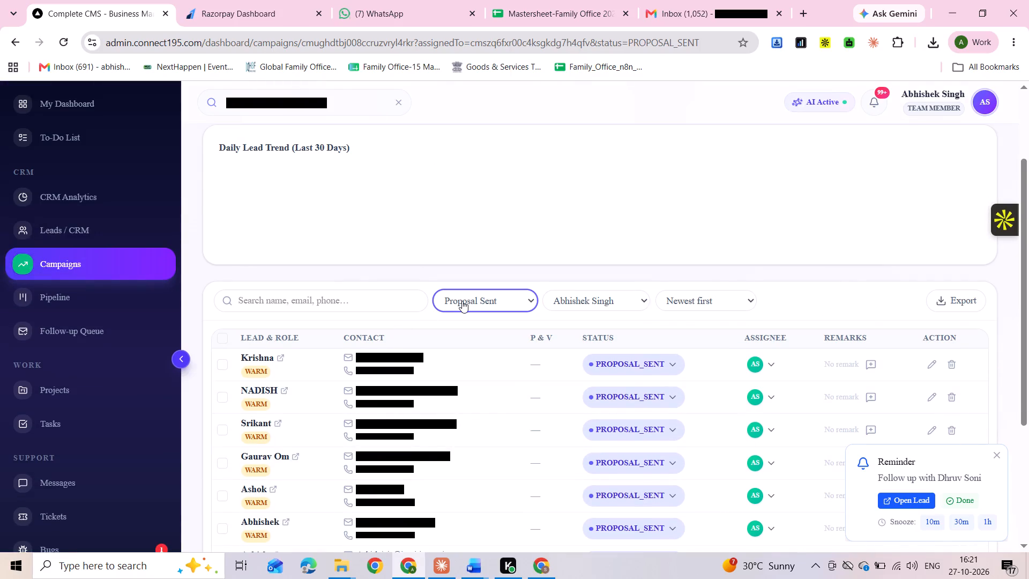
pyautogui.click(464, 300)
pyautogui.click(471, 365)
pyautogui.scroll(-2, 469, 365)
# Filter the campaign leads to Negotiation status and show 50 leads per page.
pyautogui.click(491, 159)
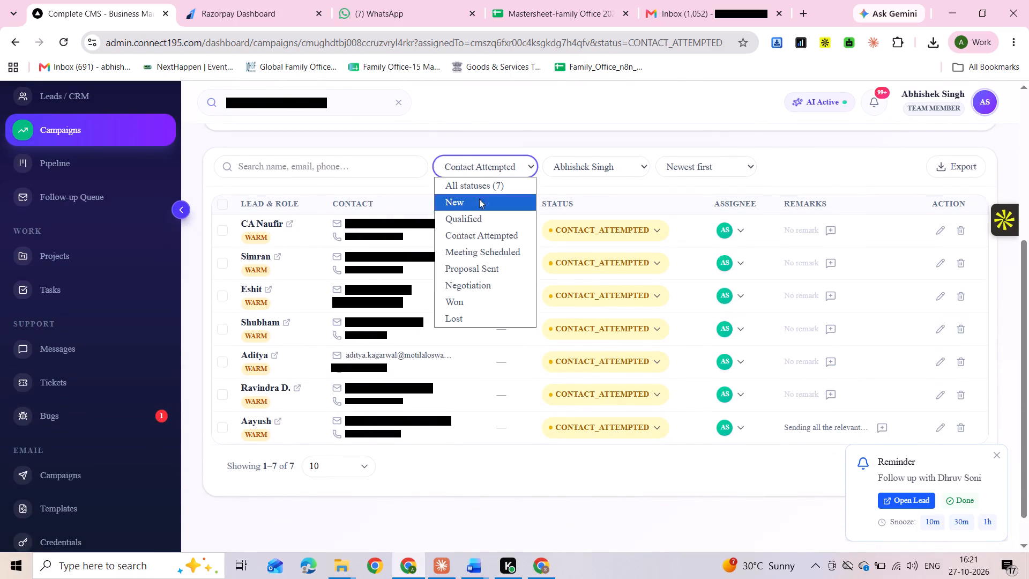
pyautogui.click(470, 284)
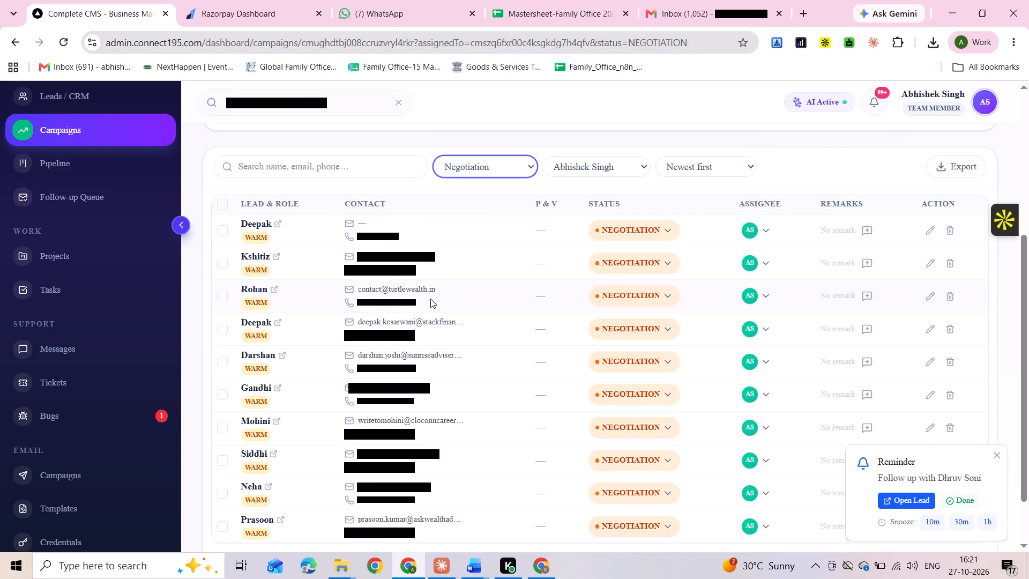
pyautogui.scroll(-1, 429, 291)
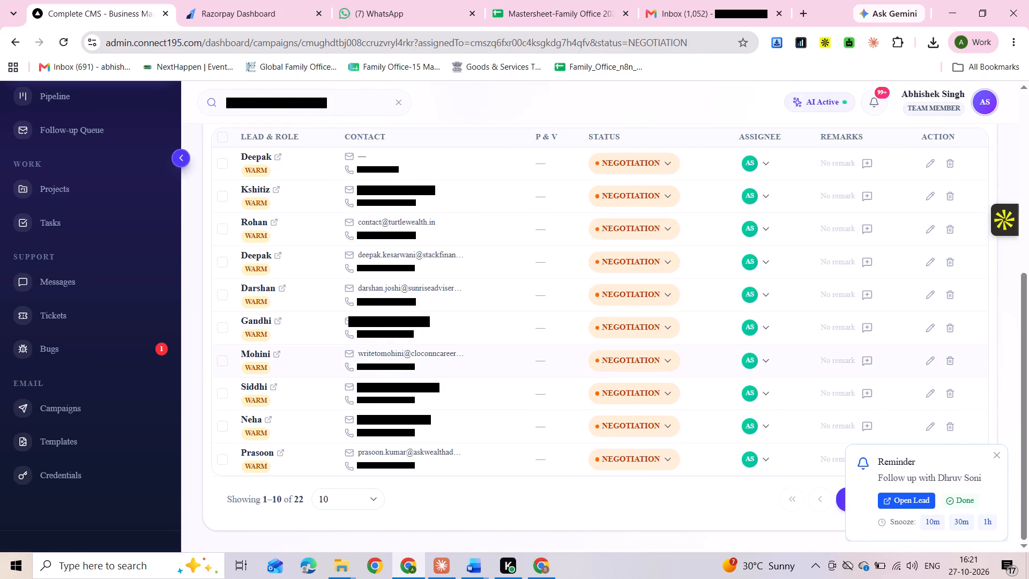
pyautogui.click(357, 491)
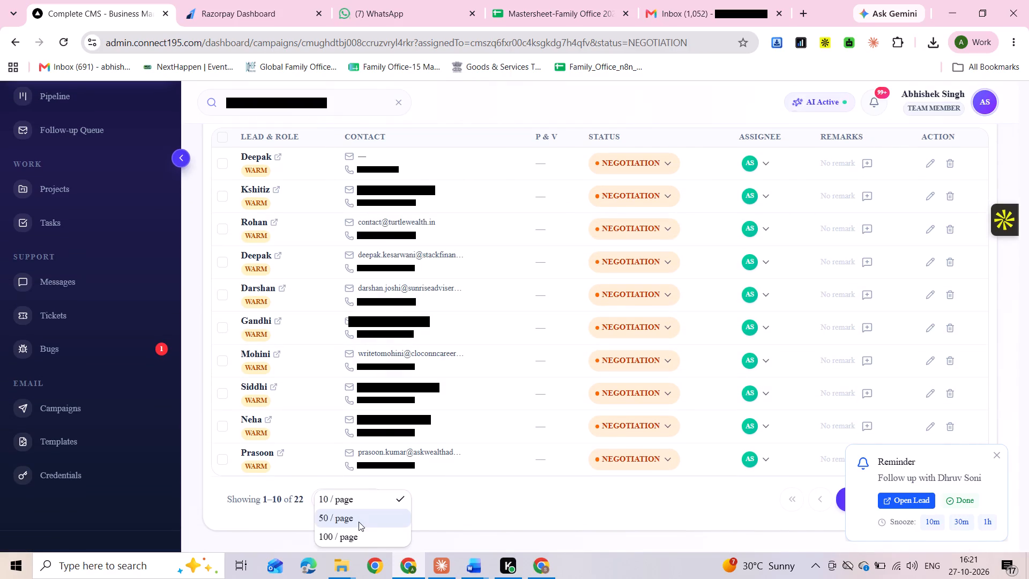
pyautogui.click(358, 522)
pyautogui.scroll(-2, 383, 446)
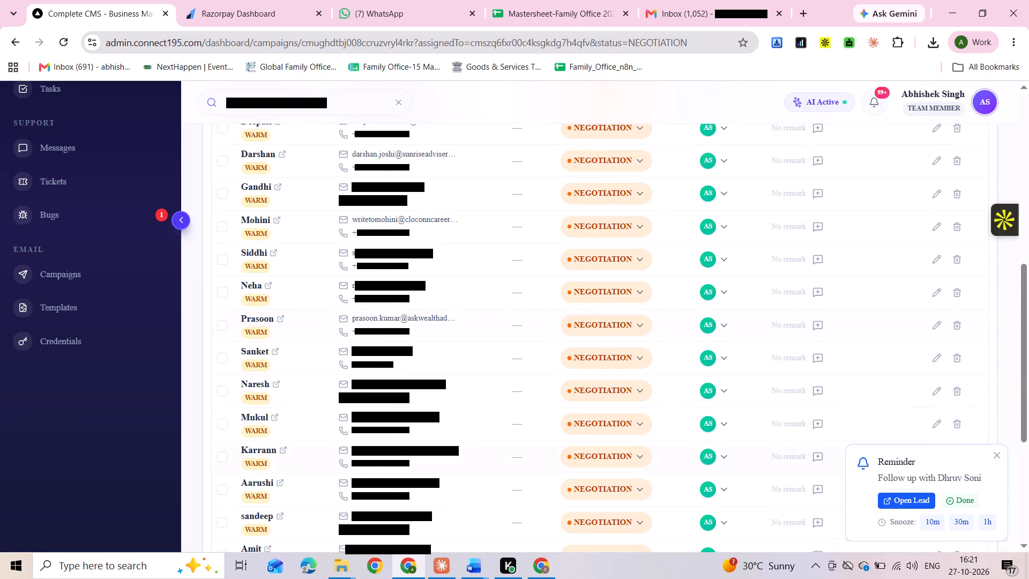
# Open the lead Mukul and read through its details, activity timeline and discussion notes for the payment instructions.
pyautogui.click(256, 417)
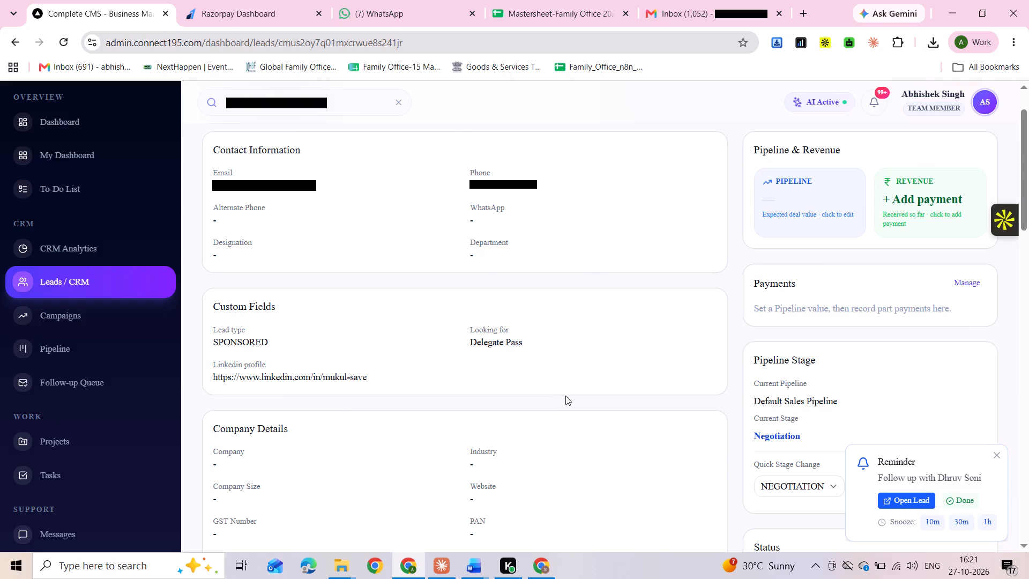
pyautogui.scroll(1, 562, 397)
pyautogui.scroll(-1, 355, 338)
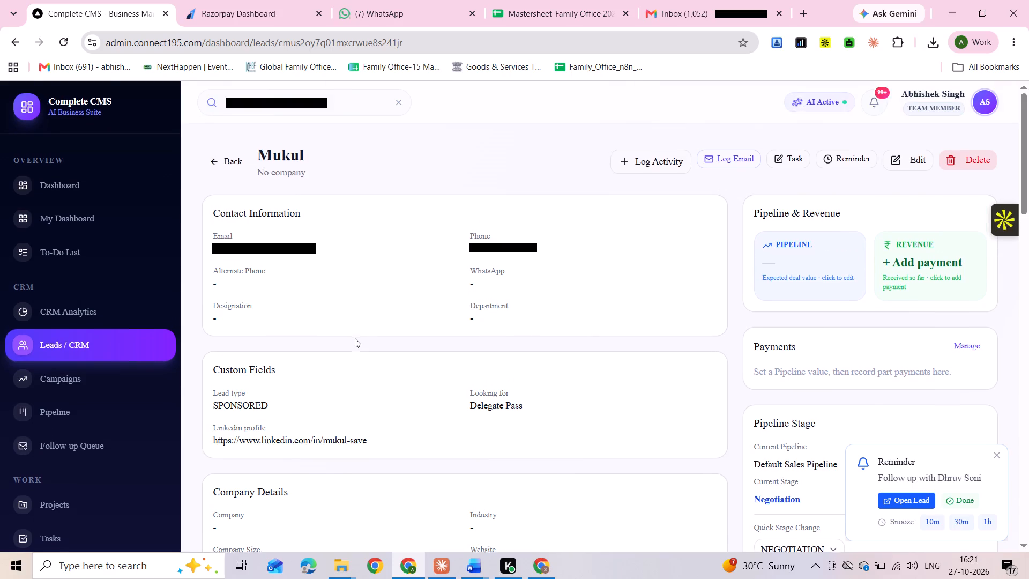
pyautogui.scroll(-6, 355, 338)
pyautogui.scroll(1, 355, 338)
pyautogui.scroll(-3, 355, 338)
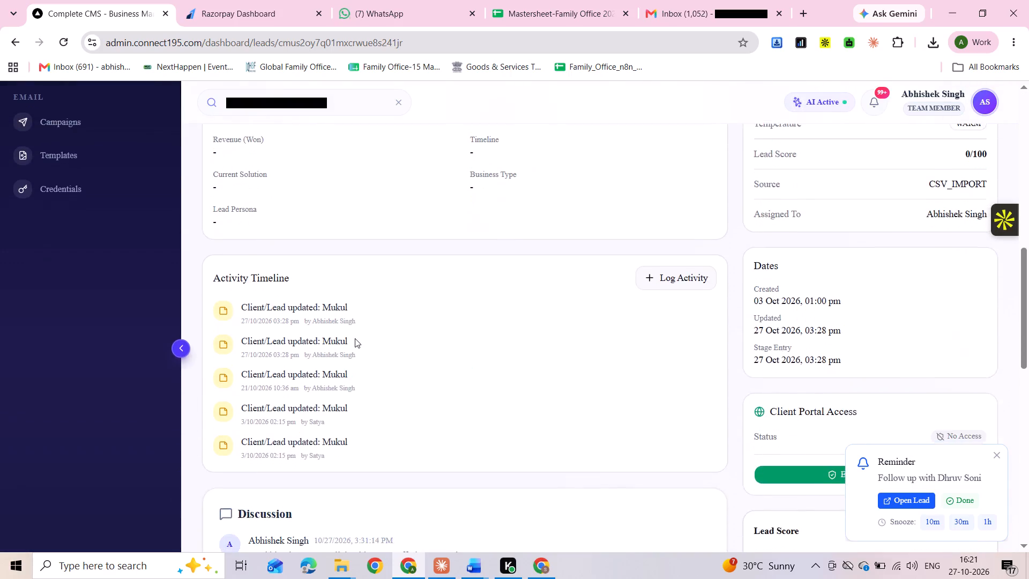
pyautogui.scroll(-2, 355, 338)
pyautogui.scroll(-1, 386, 378)
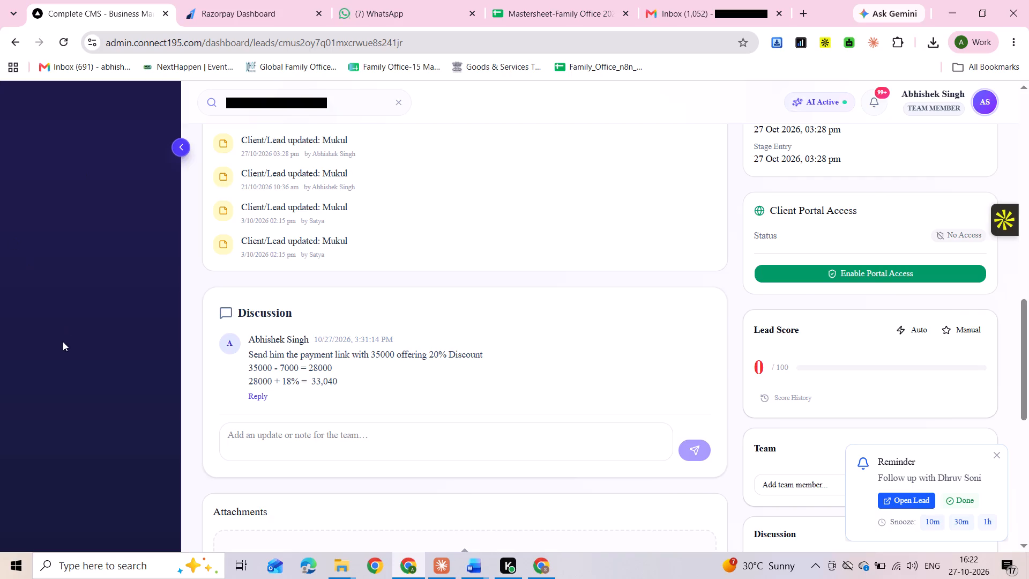
# Switch to the NextHappen admin window and open its coupon list.
pyautogui.click(551, 570)
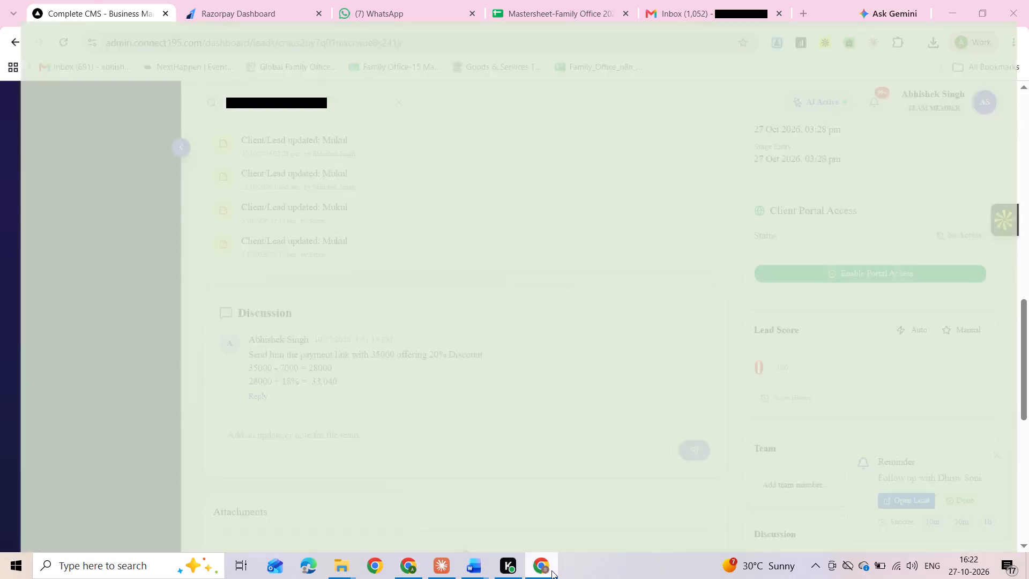
pyautogui.scroll(-2, 130, 395)
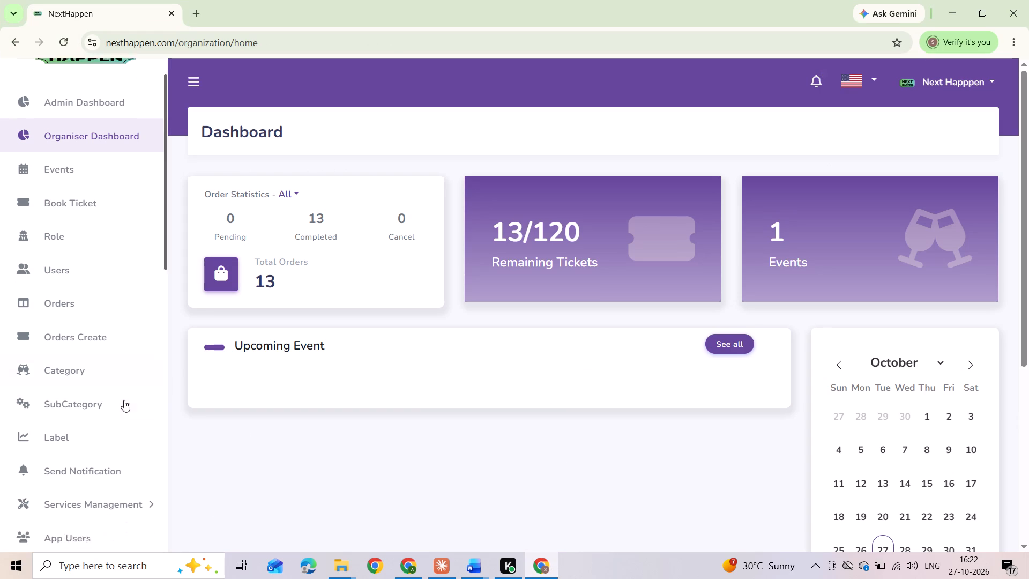
pyautogui.scroll(-7, 124, 400)
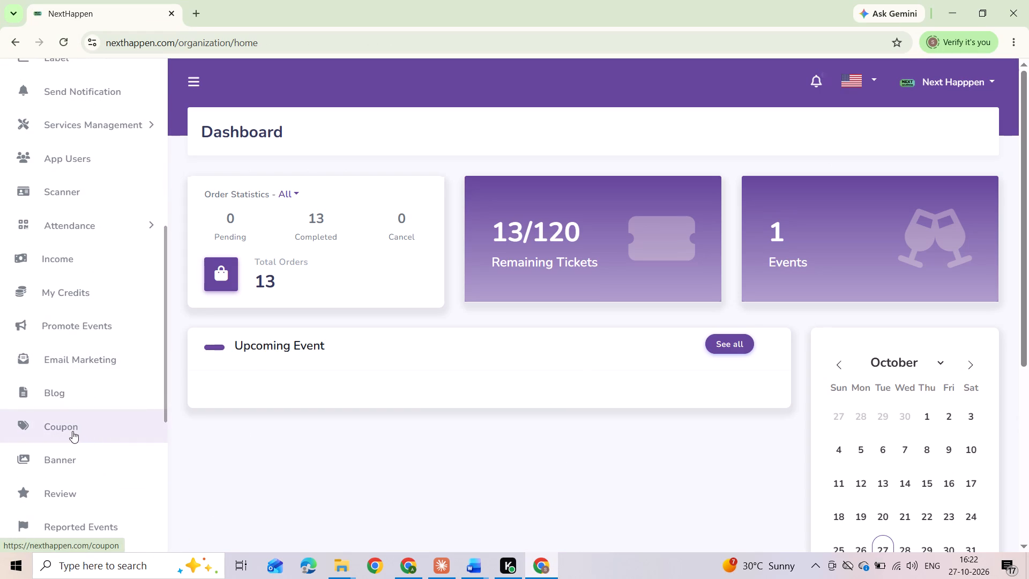
pyautogui.click(72, 431)
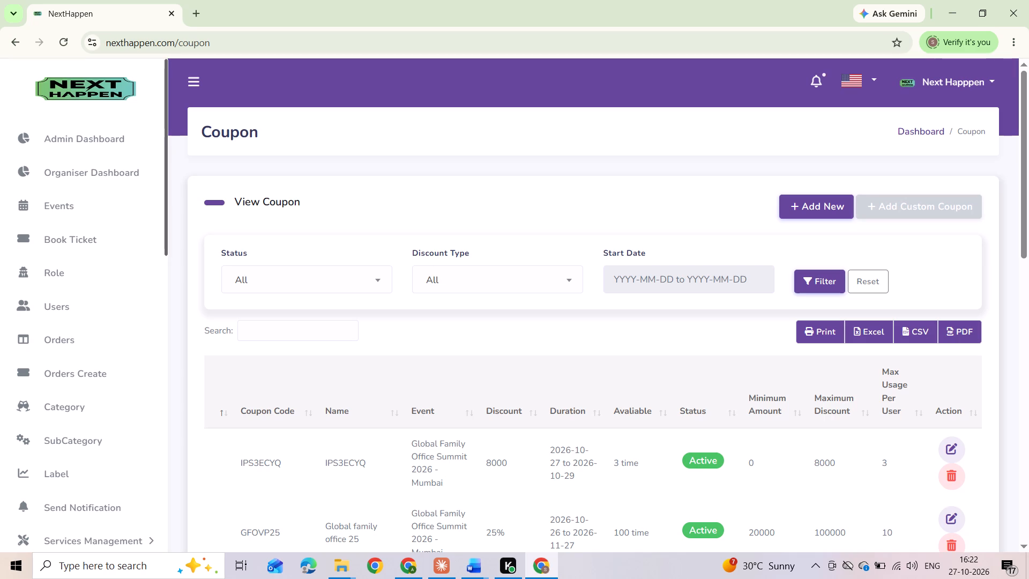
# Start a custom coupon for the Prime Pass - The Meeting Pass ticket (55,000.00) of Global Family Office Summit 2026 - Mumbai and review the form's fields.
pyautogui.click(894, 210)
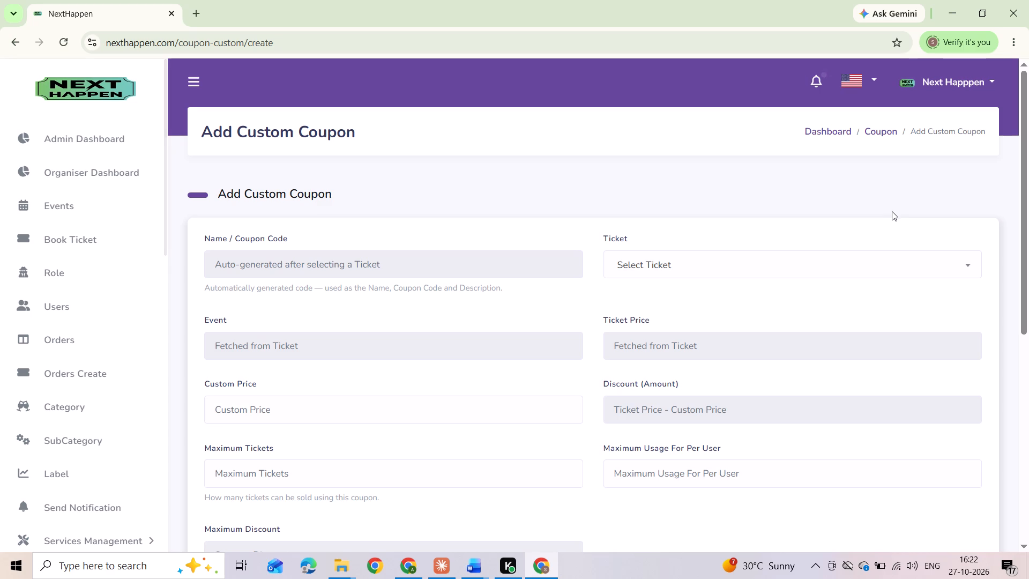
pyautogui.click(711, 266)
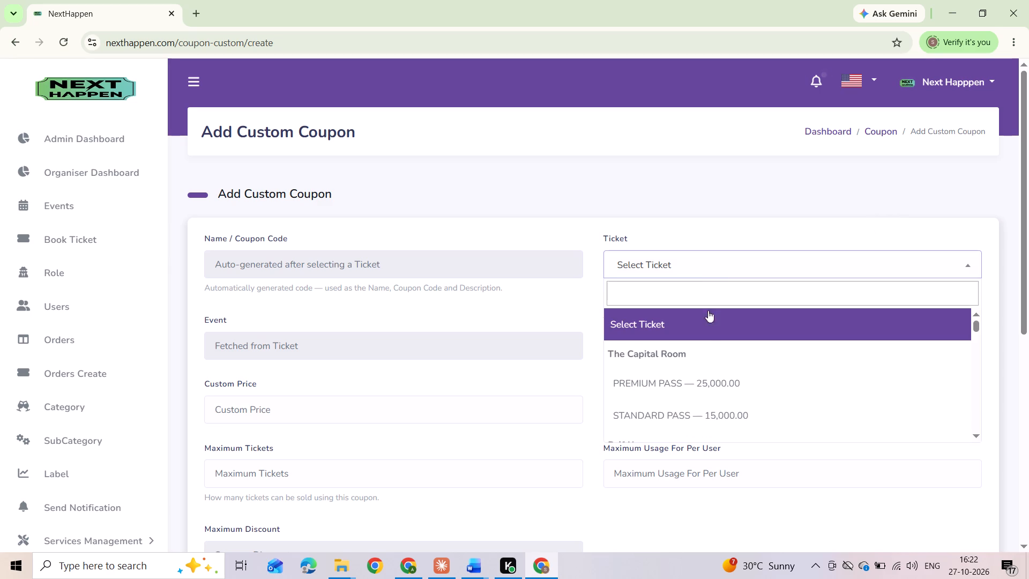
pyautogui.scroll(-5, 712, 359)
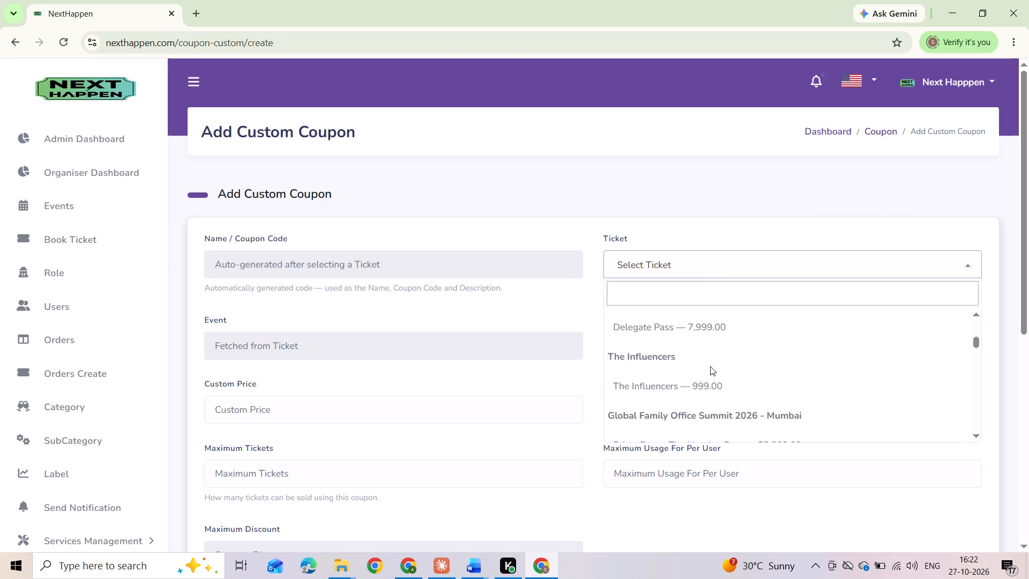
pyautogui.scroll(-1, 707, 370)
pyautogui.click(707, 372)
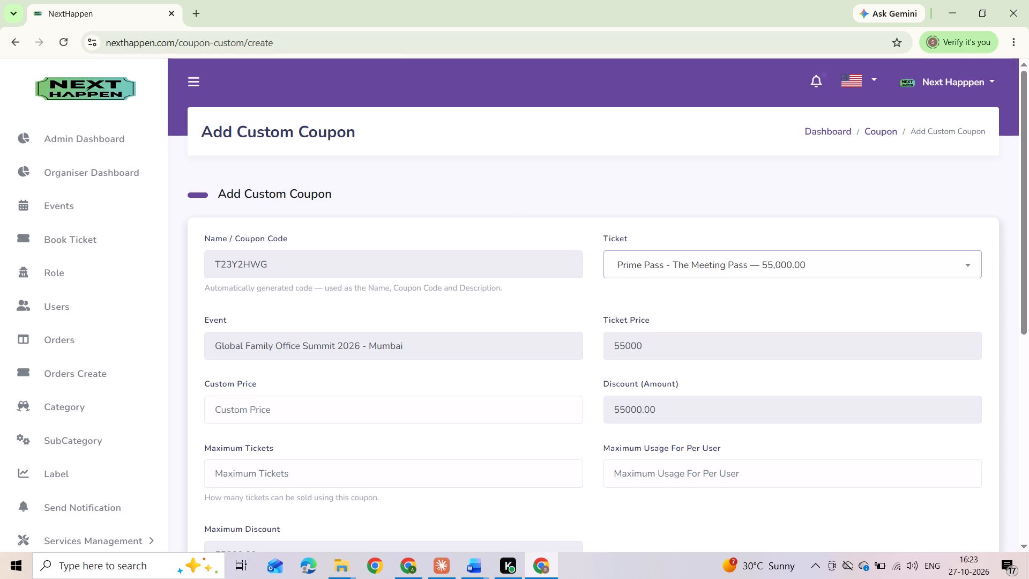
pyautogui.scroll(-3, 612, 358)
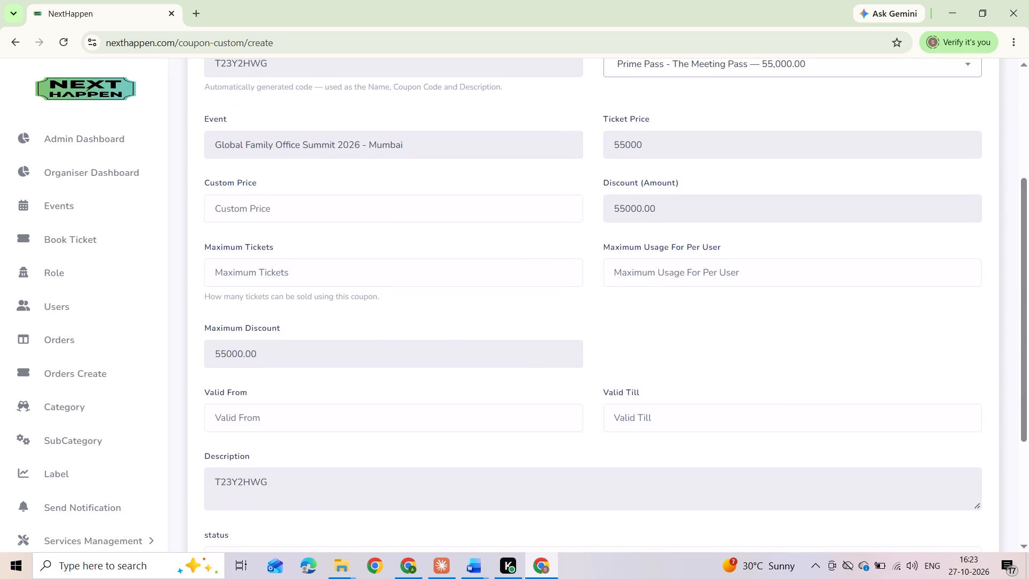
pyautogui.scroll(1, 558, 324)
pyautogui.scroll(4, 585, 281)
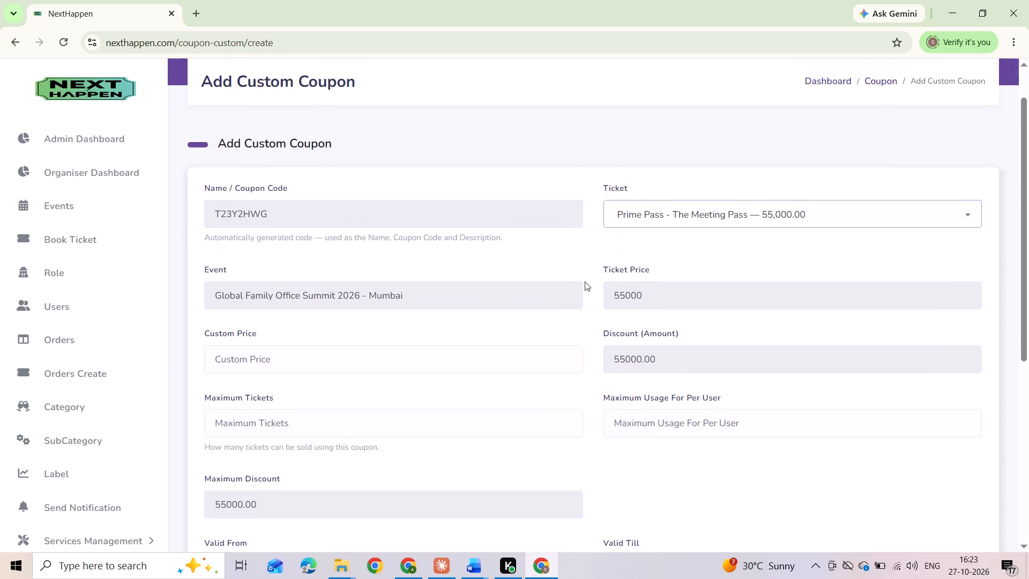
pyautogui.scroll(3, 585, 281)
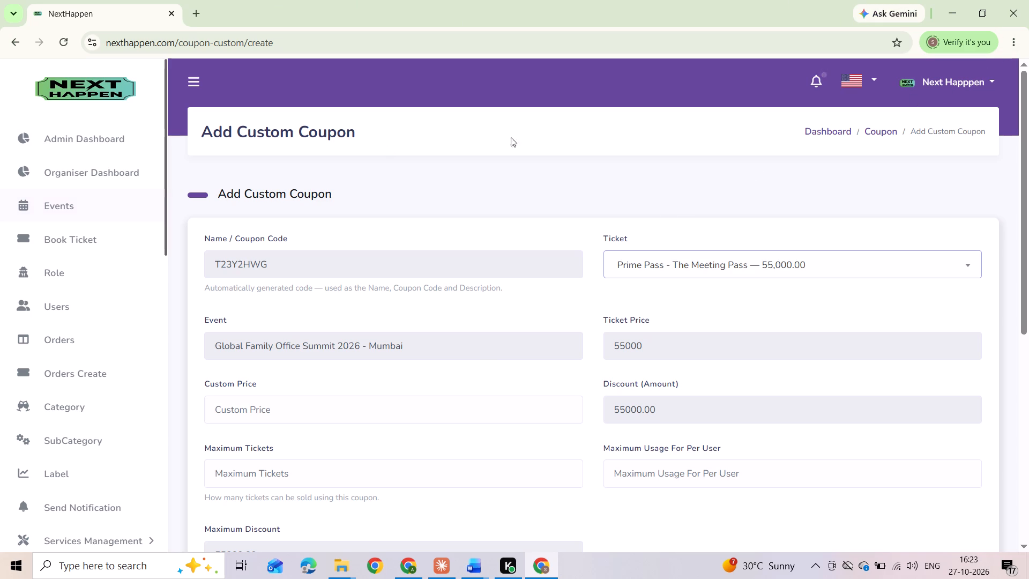
# Leave the custom coupon form and open the list of orders.
pyautogui.click(71, 344)
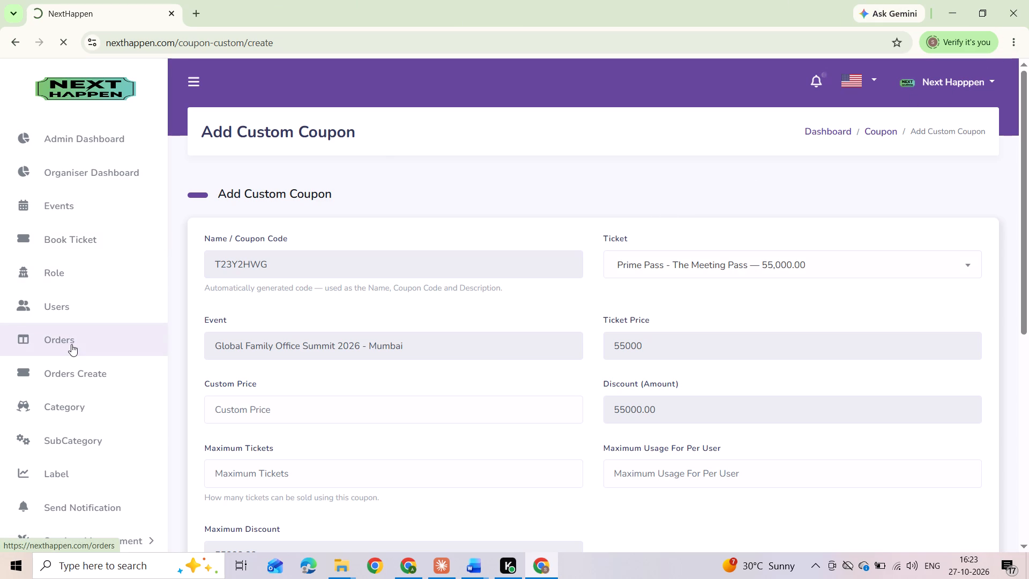
pyautogui.doubleClick(71, 344)
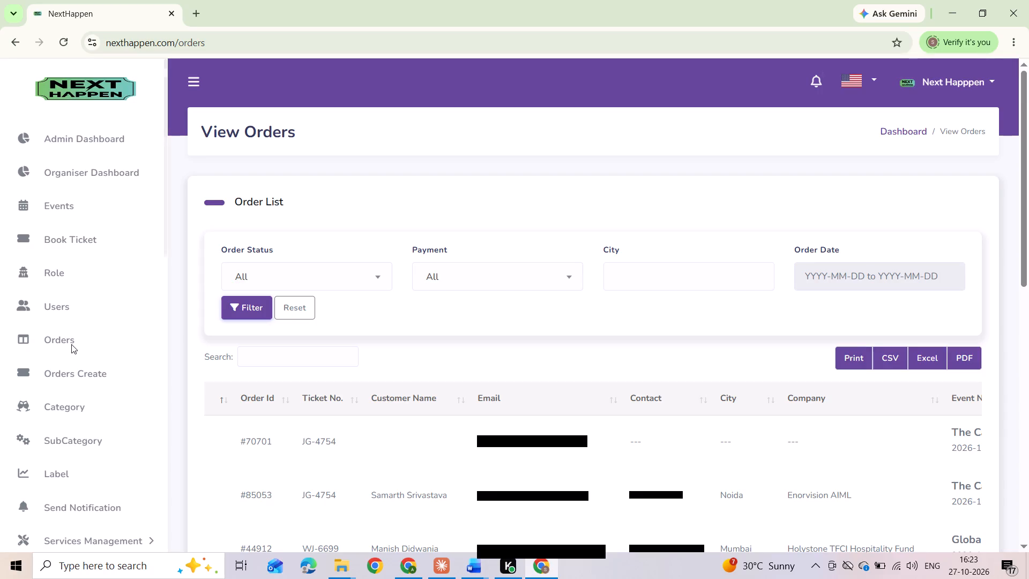
# Close the NextHappen window to return to the lead Mukul in Complete CMS and copy the email address from the contact information.
pyautogui.click(1015, 10)
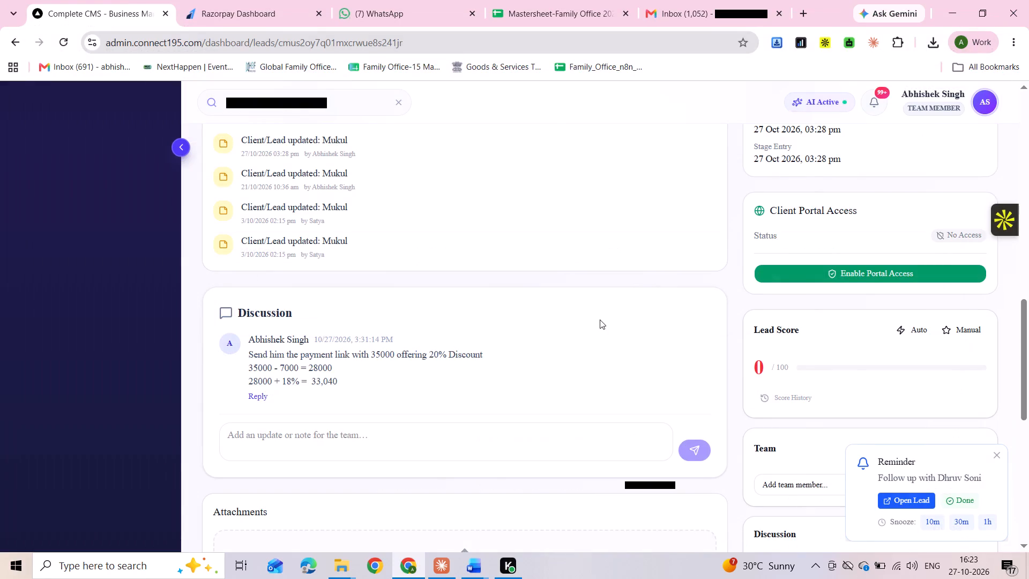
pyautogui.scroll(4, 491, 369)
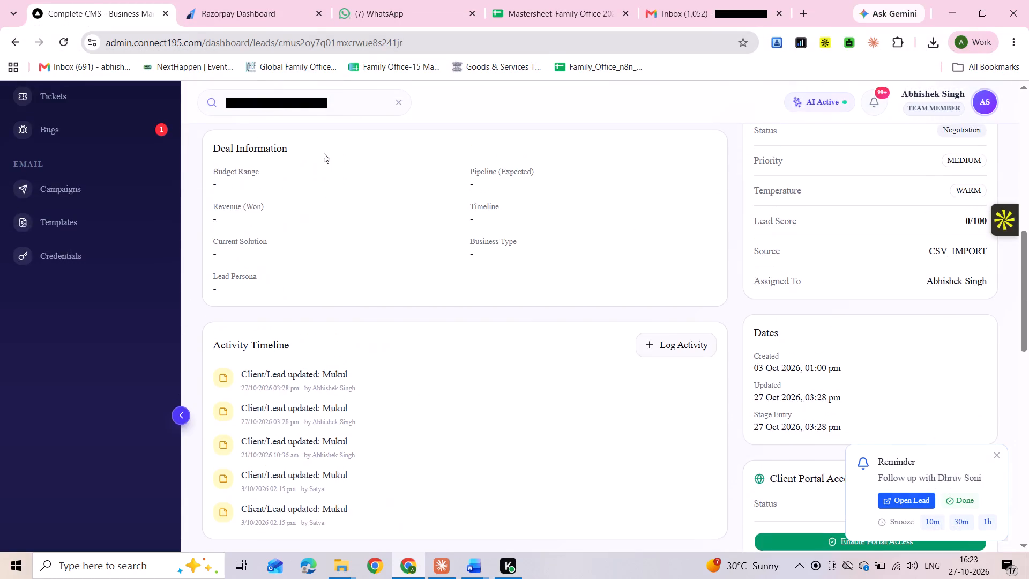
pyautogui.scroll(10, 411, 195)
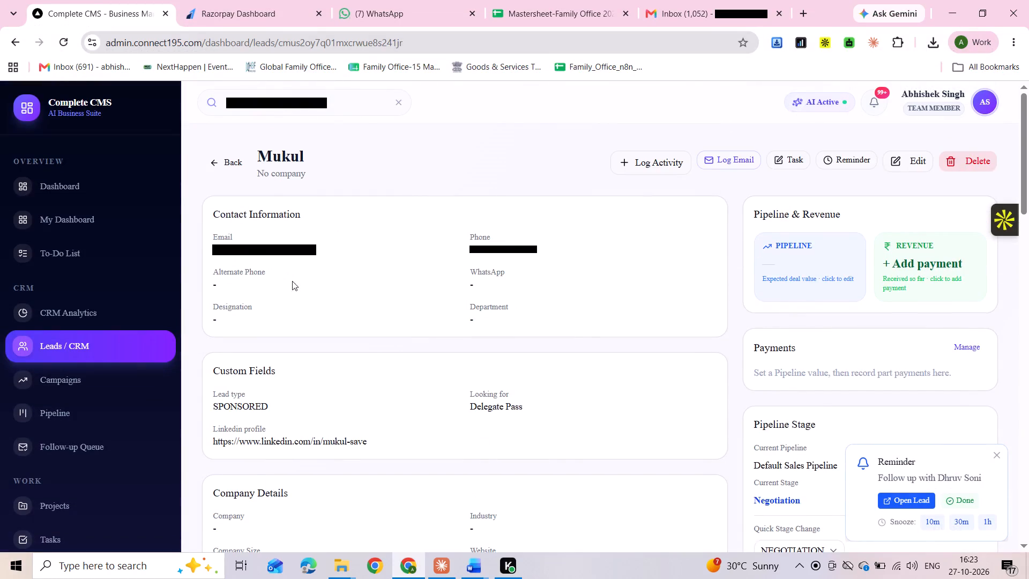
pyautogui.click(325, 253)
pyautogui.moveTo(325, 253); pyautogui.dragTo(213, 258)
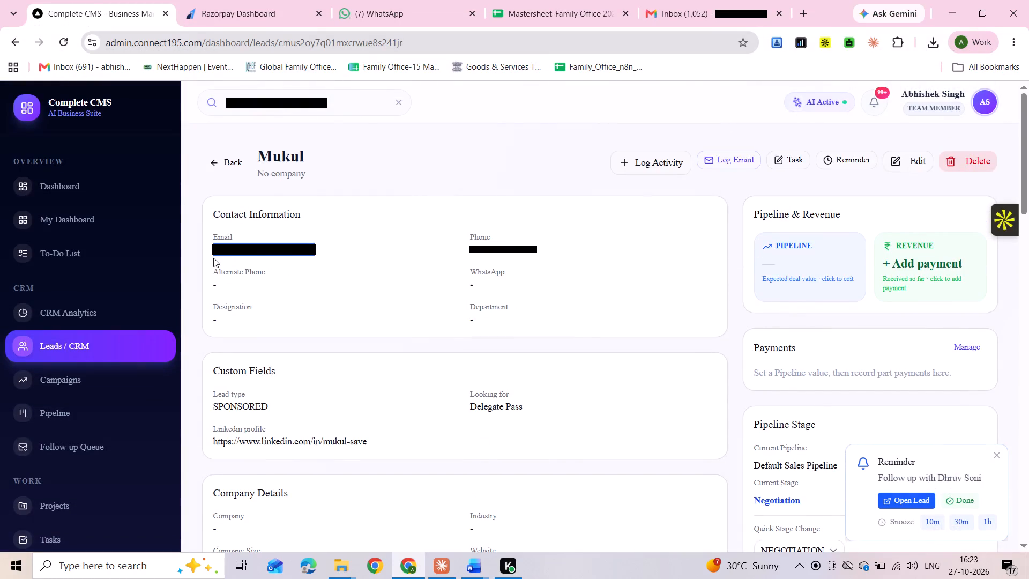
pyautogui.hotkey('ctrl', 'c')
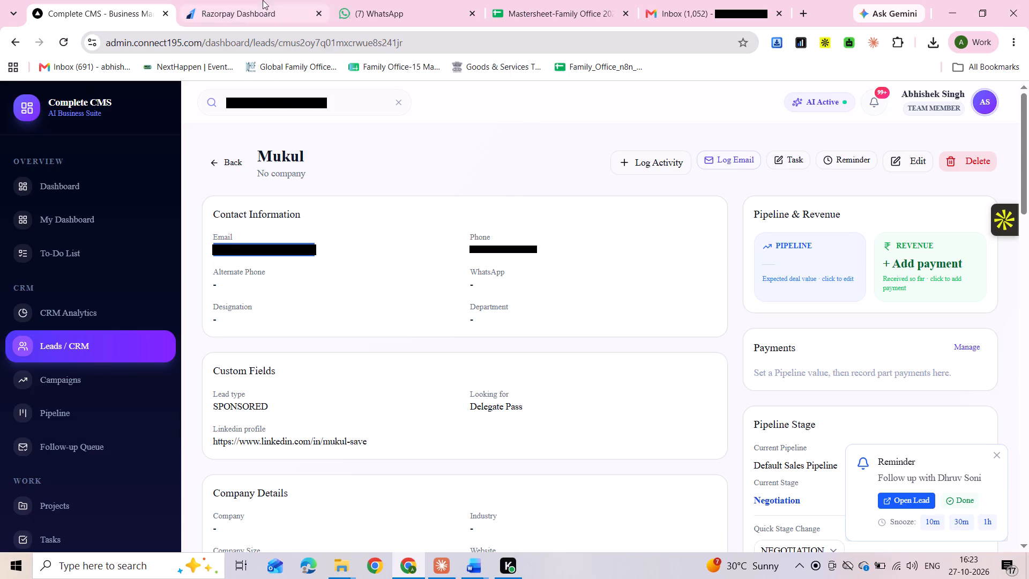
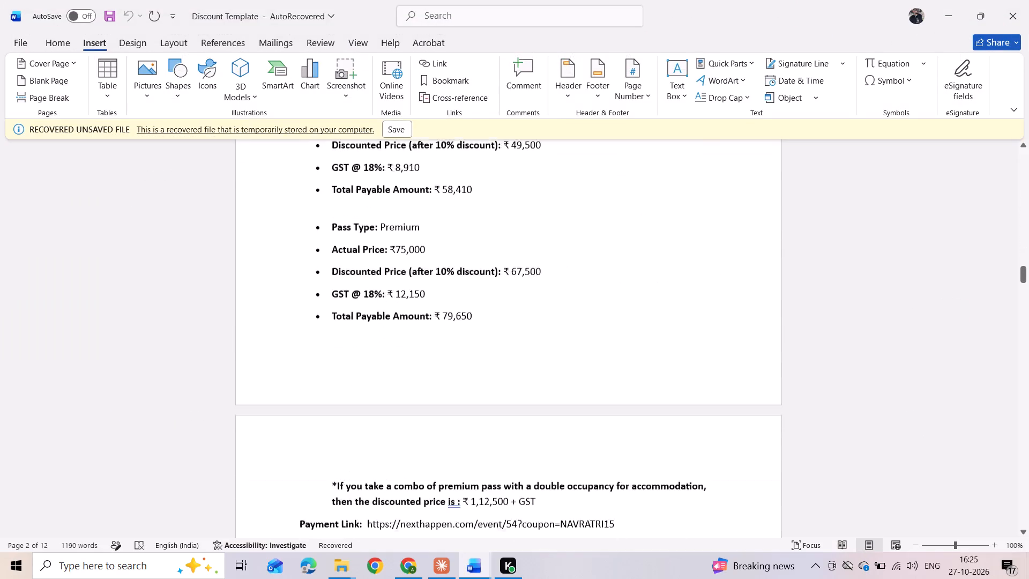
# In the Discount Template document, copy the full Standard Pass, Prime Pass and Premium Pass inclusions text, through the accommodation at Taj Lands End Hotel line.
pyautogui.scroll(-20, 449, 388)
pyautogui.scroll(-20, 449, 388)
pyautogui.scroll(-5, 449, 388)
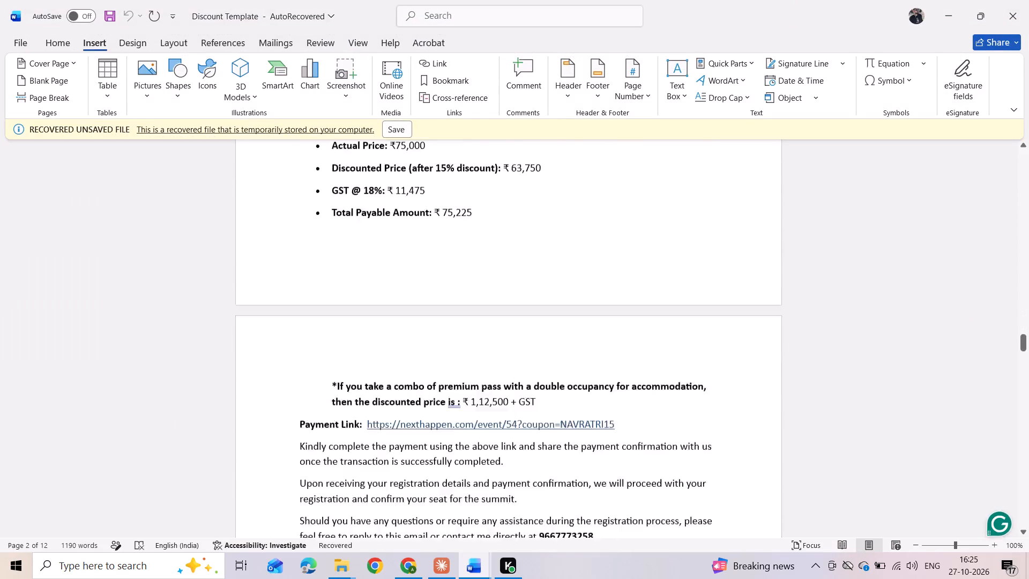
pyautogui.scroll(-20, 449, 388)
pyautogui.scroll(-20, 449, 388)
pyautogui.scroll(-5, 449, 388)
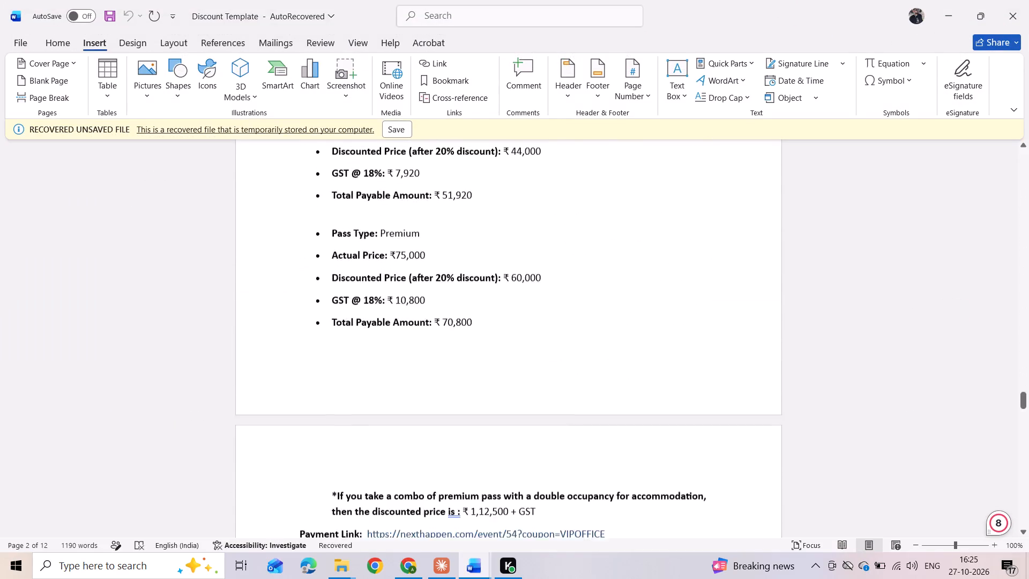
pyautogui.scroll(-4, 449, 388)
pyautogui.moveTo(1024, 405); pyautogui.dragTo(1028, 436)
pyautogui.click(1028, 436)
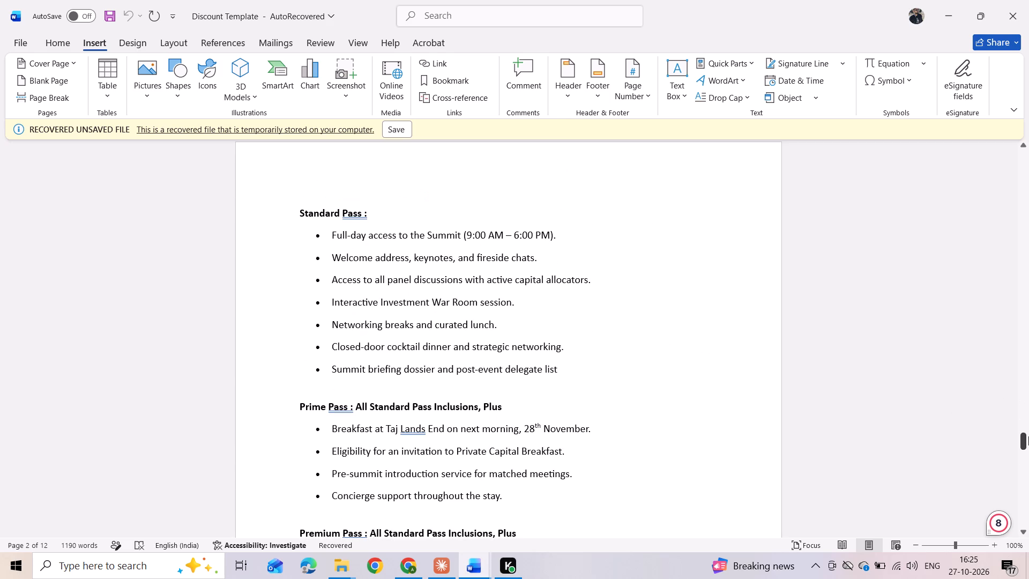
pyautogui.click(299, 213)
pyautogui.moveTo(299, 213); pyautogui.dragTo(400, 333)
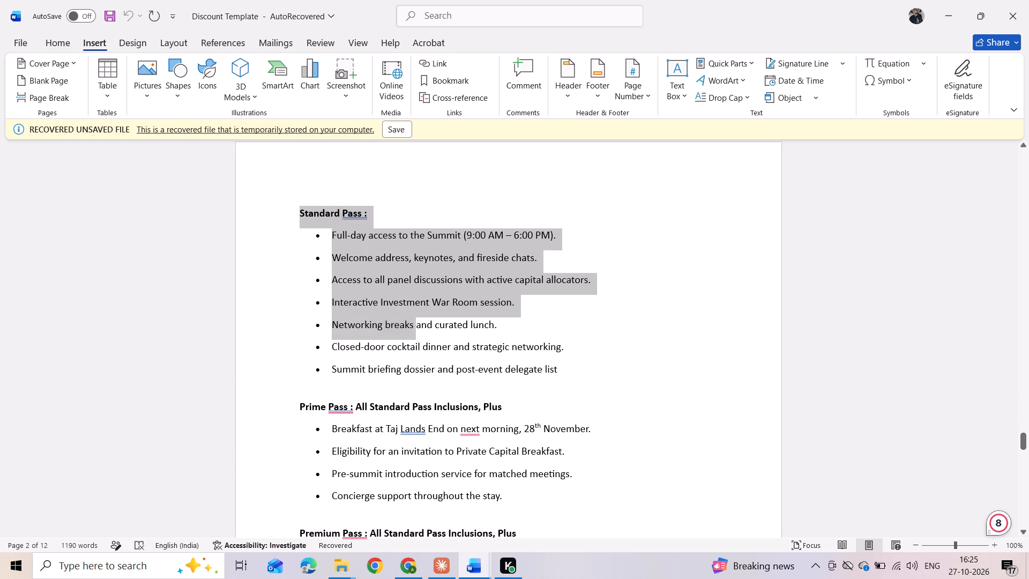
pyautogui.moveTo(400, 333); pyautogui.dragTo(505, 370)
pyautogui.scroll(-6, 401, 342)
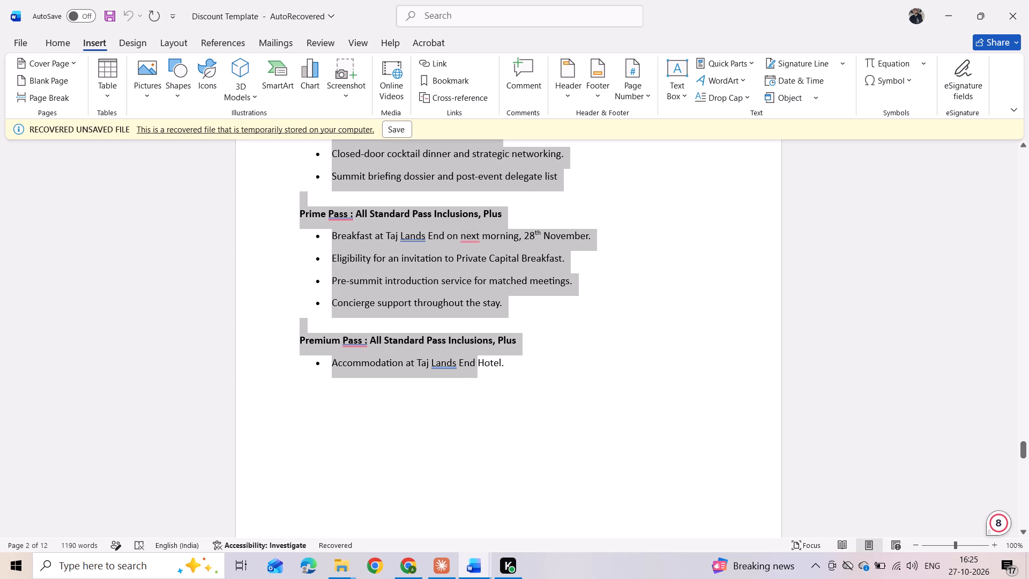
pyautogui.moveTo(505, 370); pyautogui.dragTo(545, 375)
pyautogui.hotkey('ctrl', 'c')
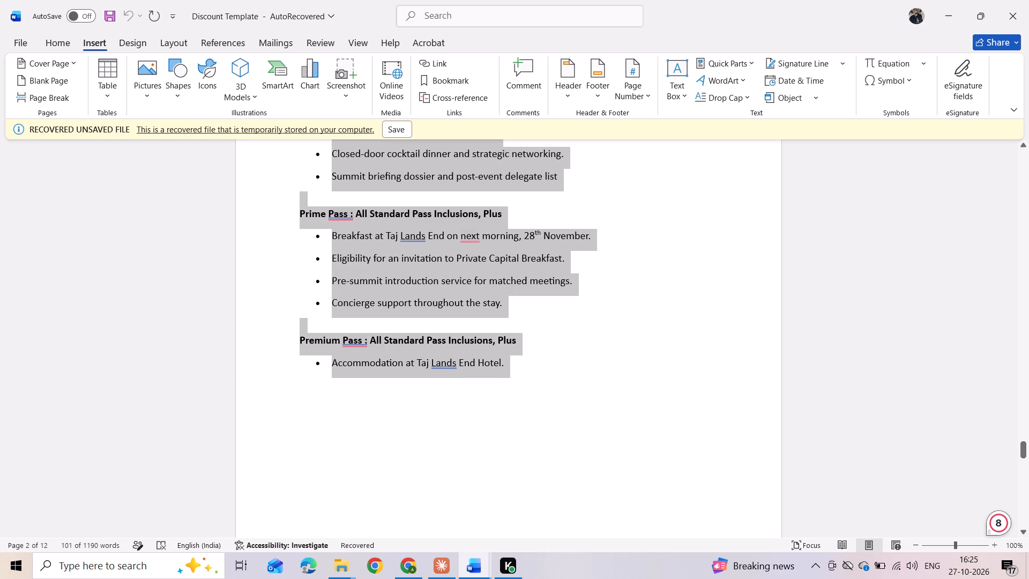
pyautogui.hotkey('ctrl', 'c')
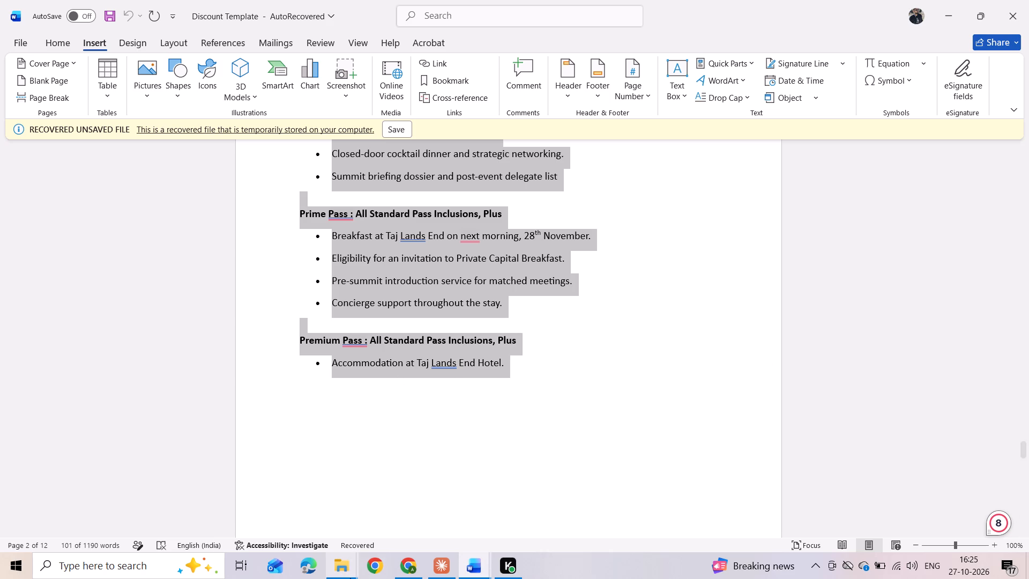
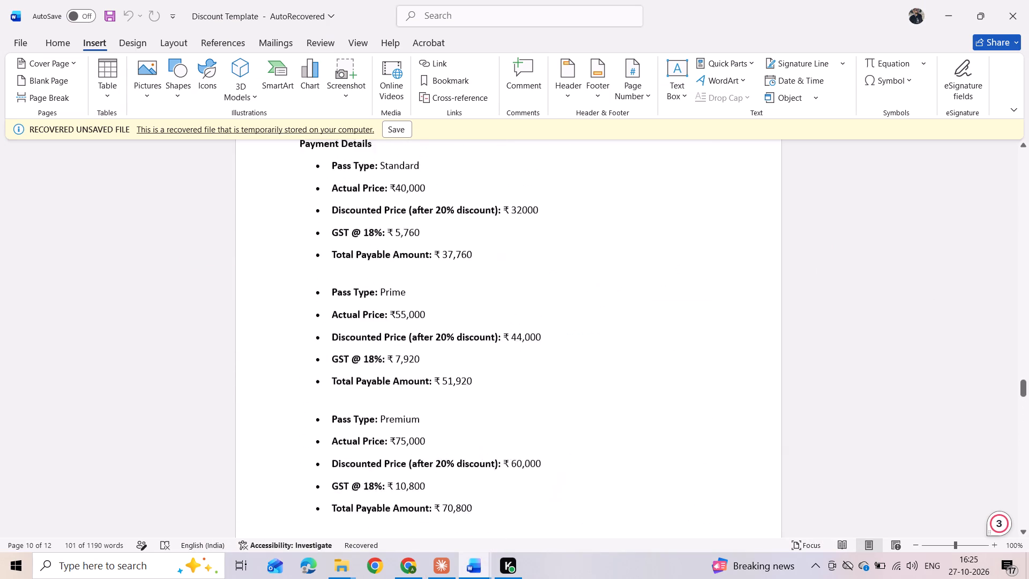
# In the 20% discount reply template, copy the text from "Thank you for your response" through the Premium pass's total payable amount.
pyautogui.scroll(6, 547, 465)
pyautogui.scroll(-2, 547, 465)
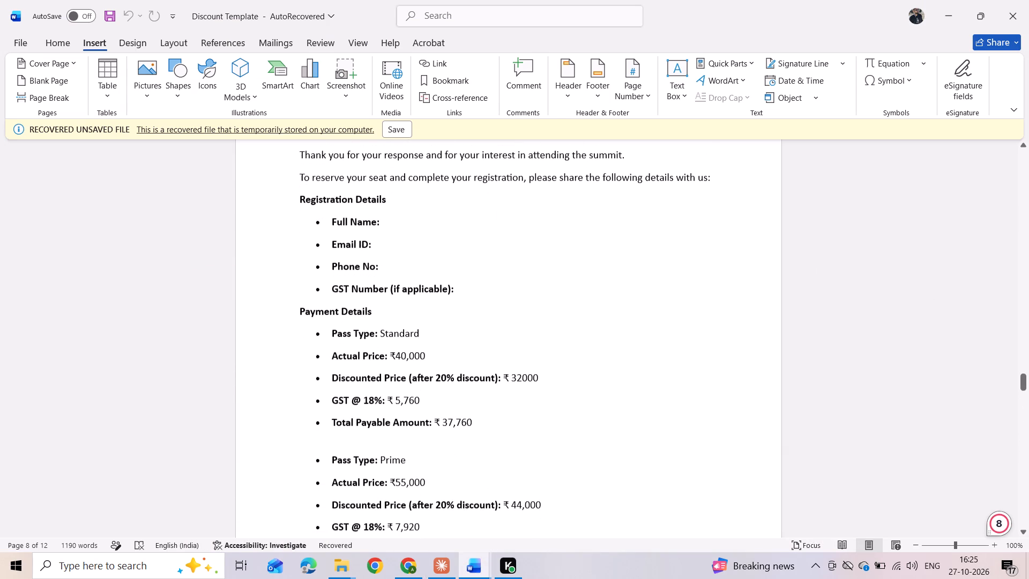
pyautogui.scroll(3, 547, 465)
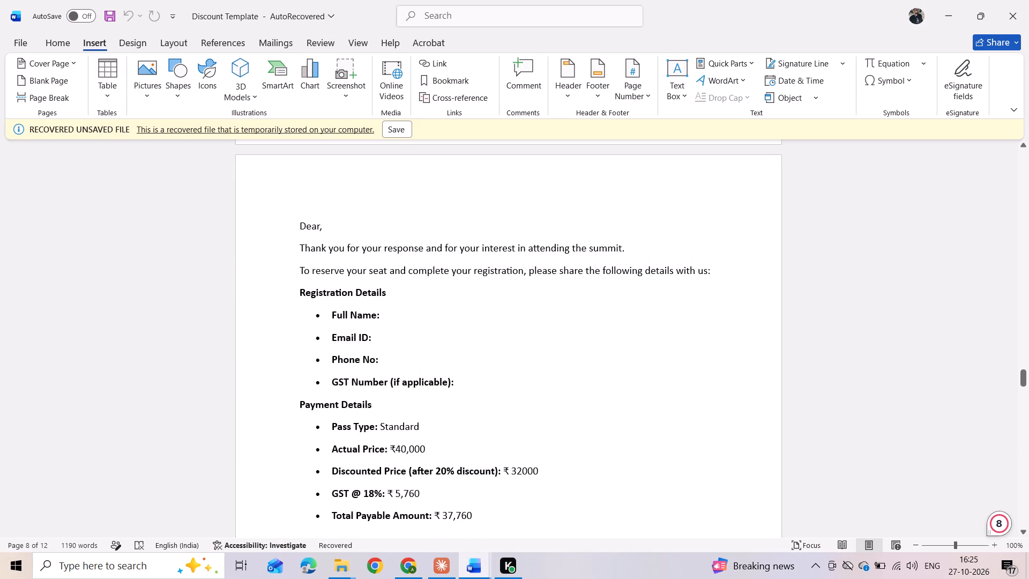
pyautogui.click(296, 243)
pyautogui.click(344, 282)
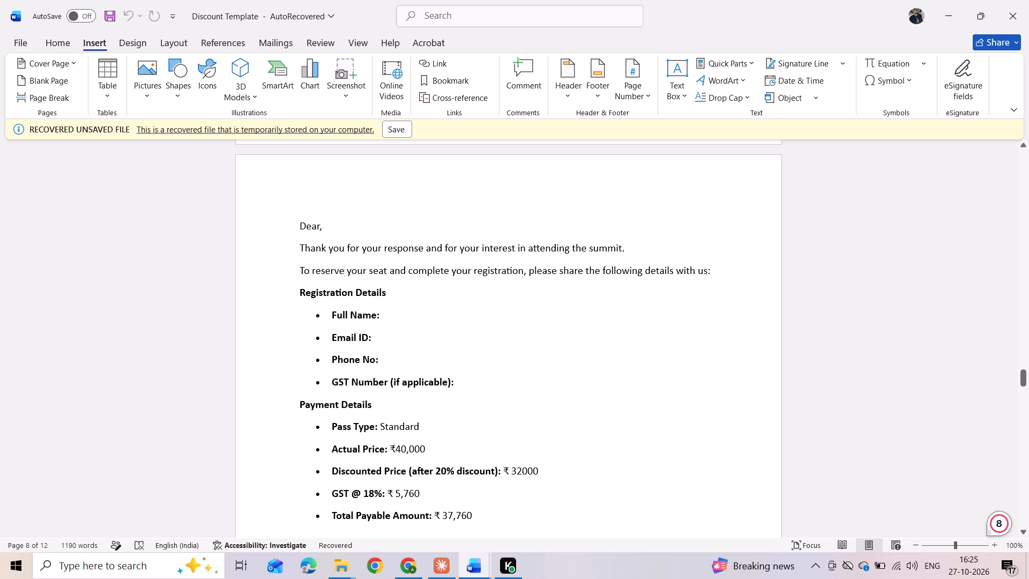
pyautogui.click(295, 246)
pyautogui.moveTo(295, 246); pyautogui.dragTo(372, 309)
pyautogui.scroll(-16, 371, 306)
pyautogui.hotkey('ctrl', 'c')
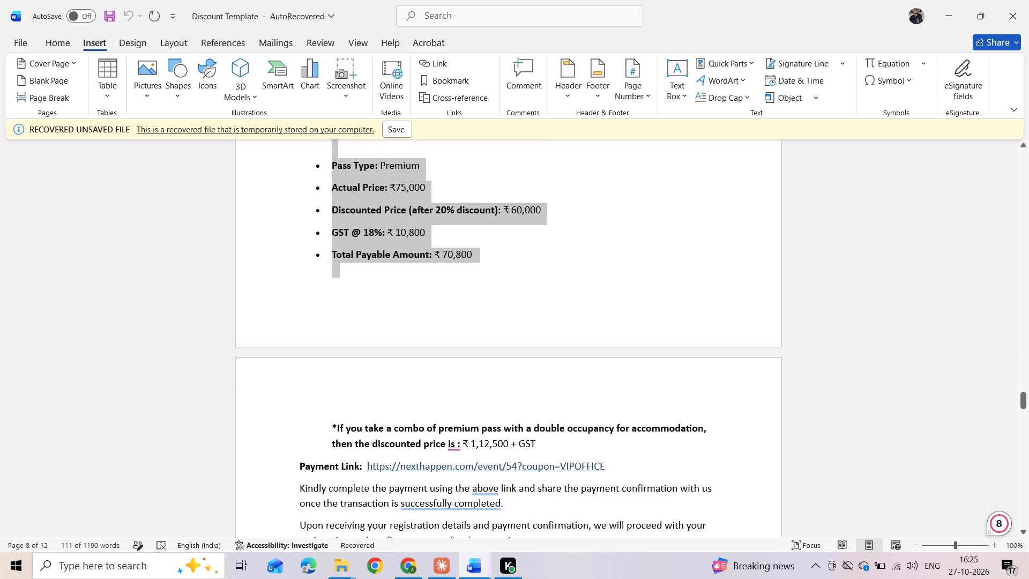
pyautogui.hotkey('ctrl', 'c')
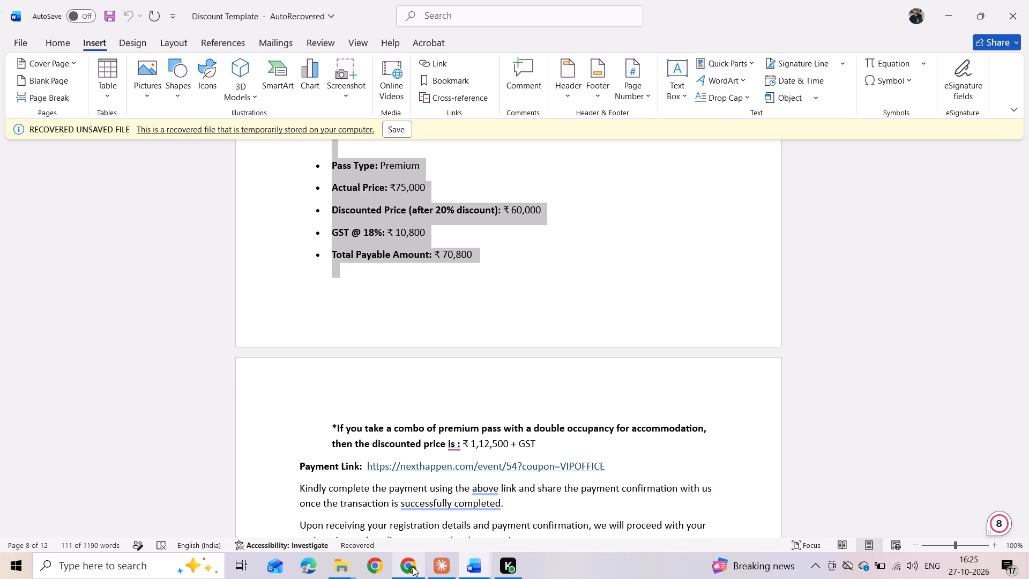
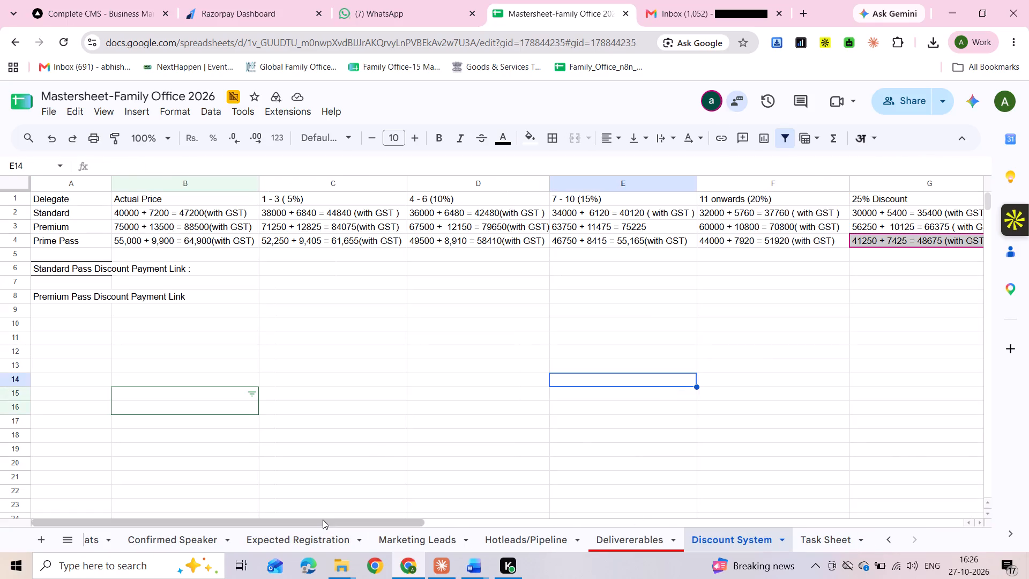
# Add the header "30% Discount" in cell H1 of the Discount System sheet, beside the 25% Discount column.
pyautogui.moveTo(323, 519); pyautogui.dragTo(408, 528)
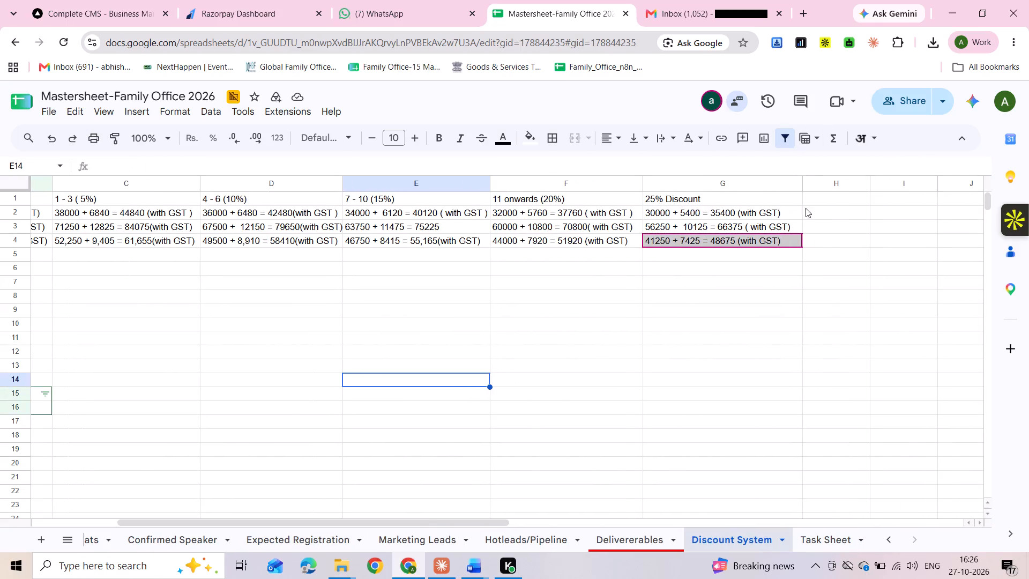
pyautogui.click(811, 201)
pyautogui.write('30')
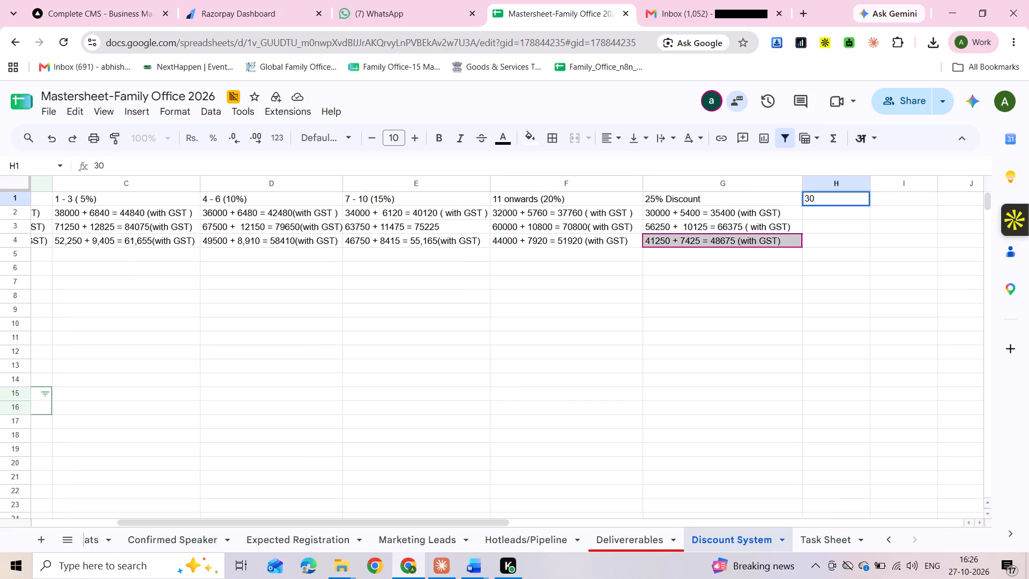
pyautogui.hotkey('shift', '%')
pyautogui.press('space')
pyautogui.write('Discount')
pyautogui.press('space')
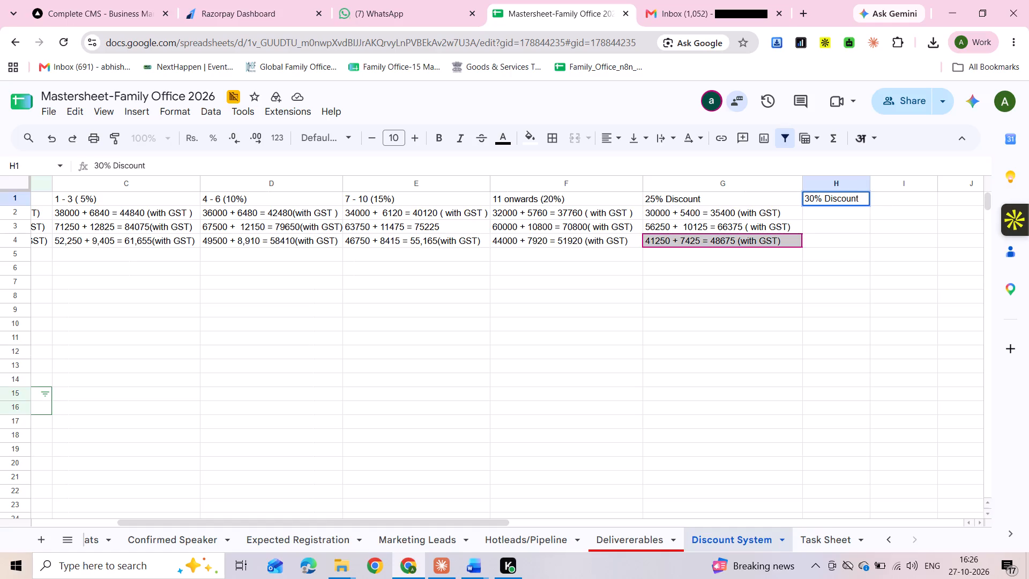
# Enter "28000 + 5040 = 33,040" as the Standard delegate price in cell H2 under 30% Discount.
pyautogui.click(824, 213)
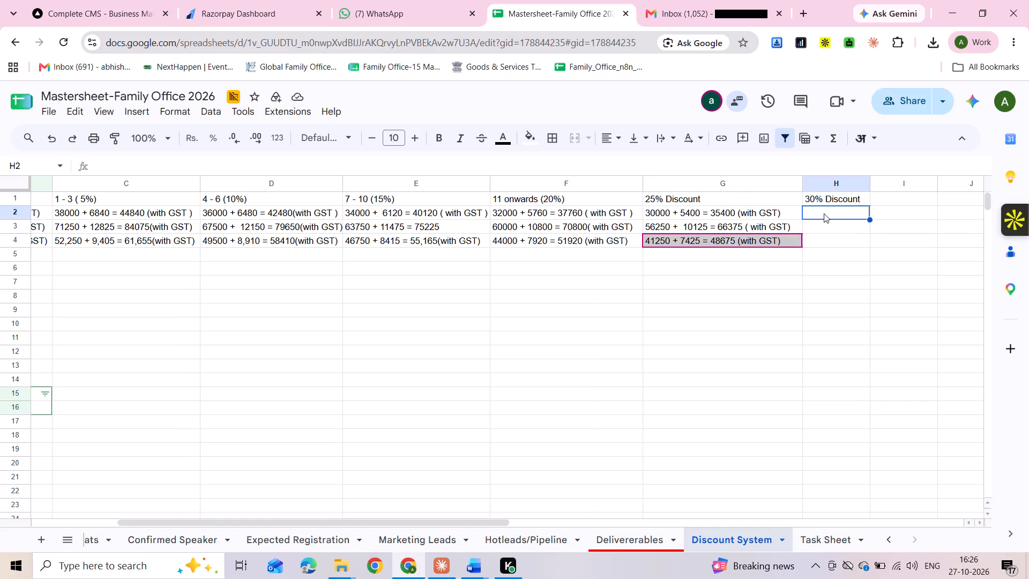
pyautogui.tripleClick(824, 213)
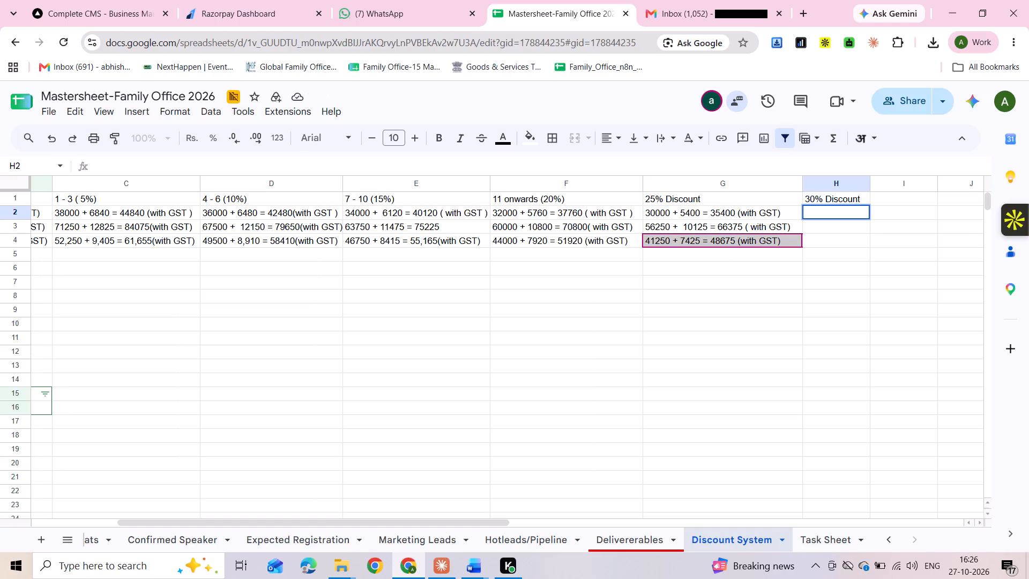
pyautogui.write('28000')
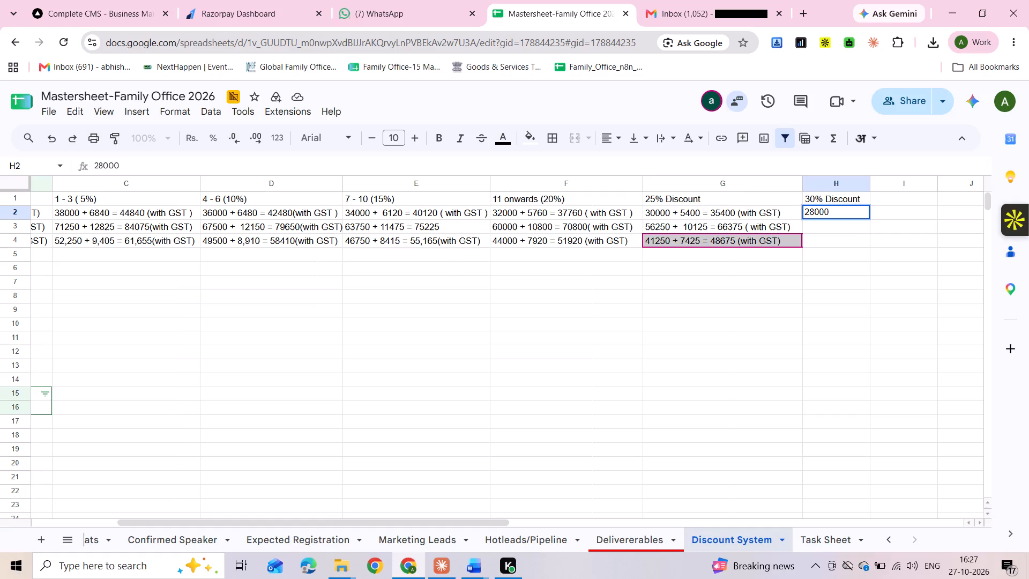
pyautogui.press('space')
pyautogui.write('+')
pyautogui.press('space')
pyautogui.write('50')
pyautogui.write('40')
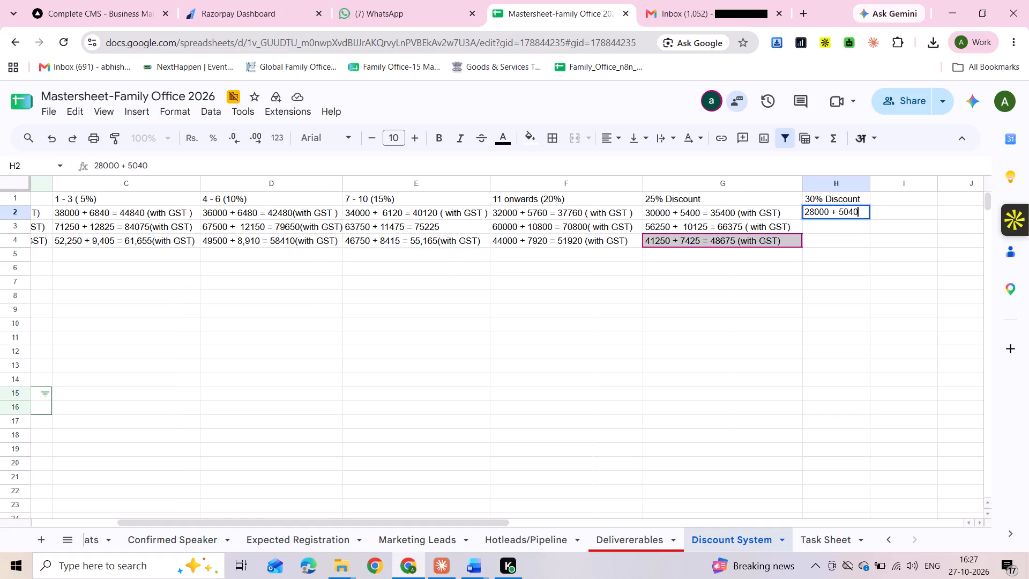
pyautogui.press('space')
pyautogui.write('=')
pyautogui.press('space')
pyautogui.write('33')
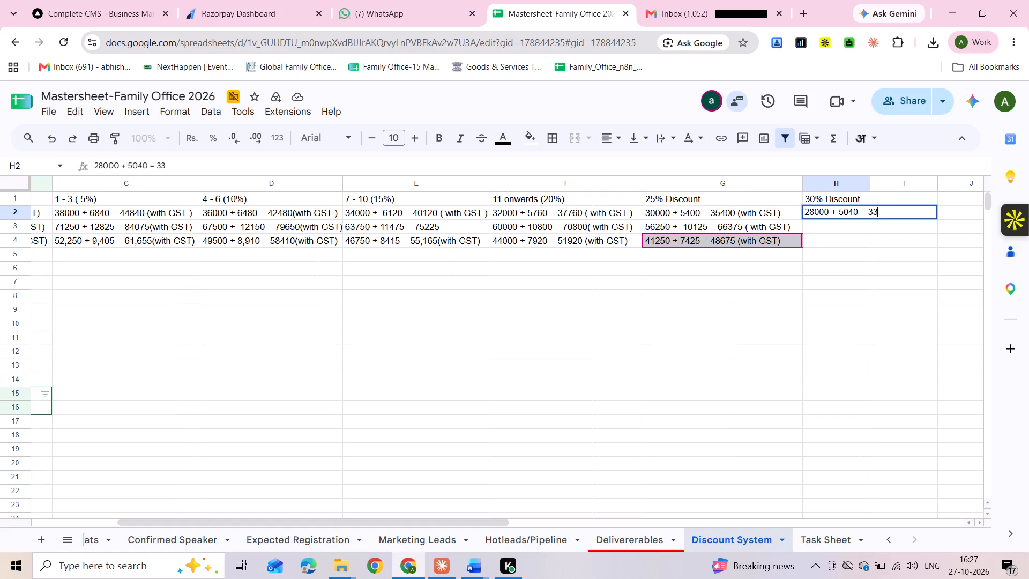
pyautogui.press(',')
pyautogui.write('040')
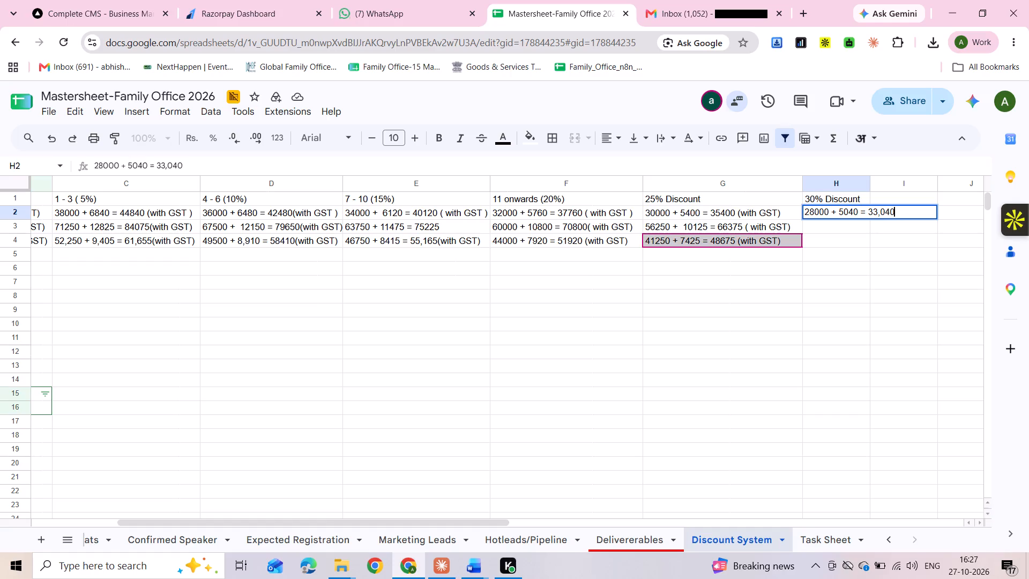
pyautogui.click(878, 298)
# Fit the width of the 30% Discount column to its contents.
pyautogui.doubleClick(873, 182)
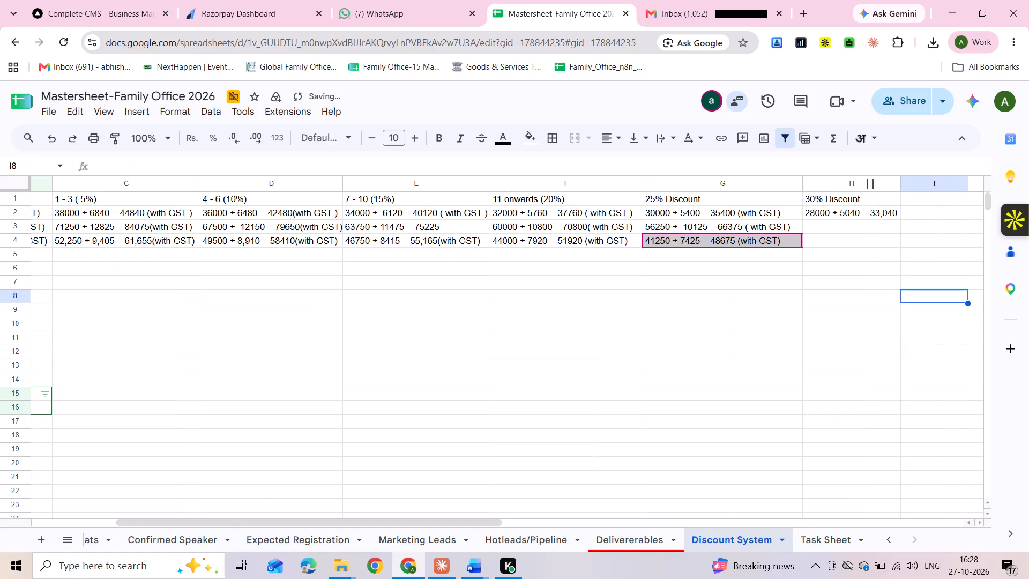
# Select the Premium row's empty cell H3 in the 30% Discount column for its price entry.
pyautogui.click(825, 231)
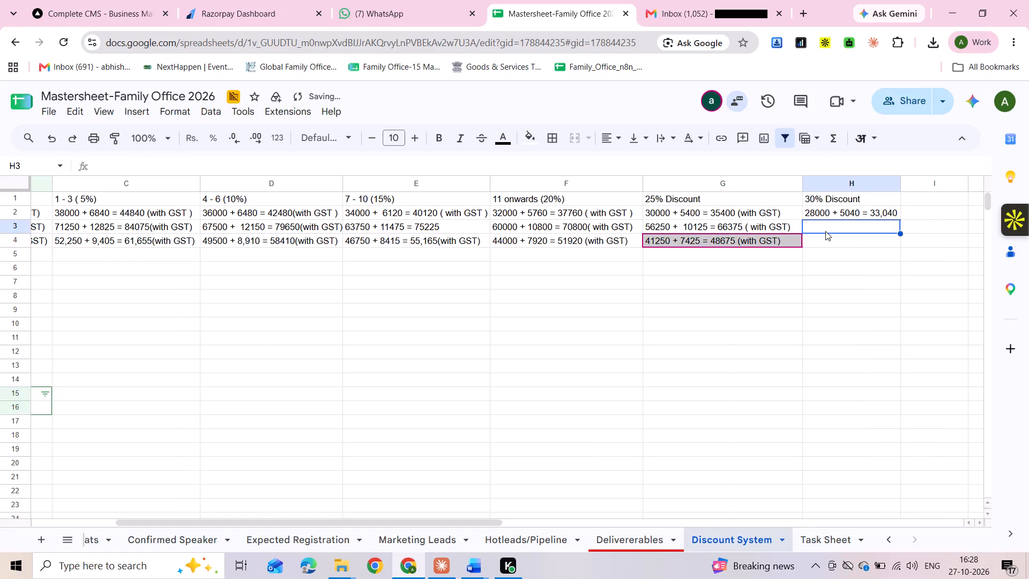
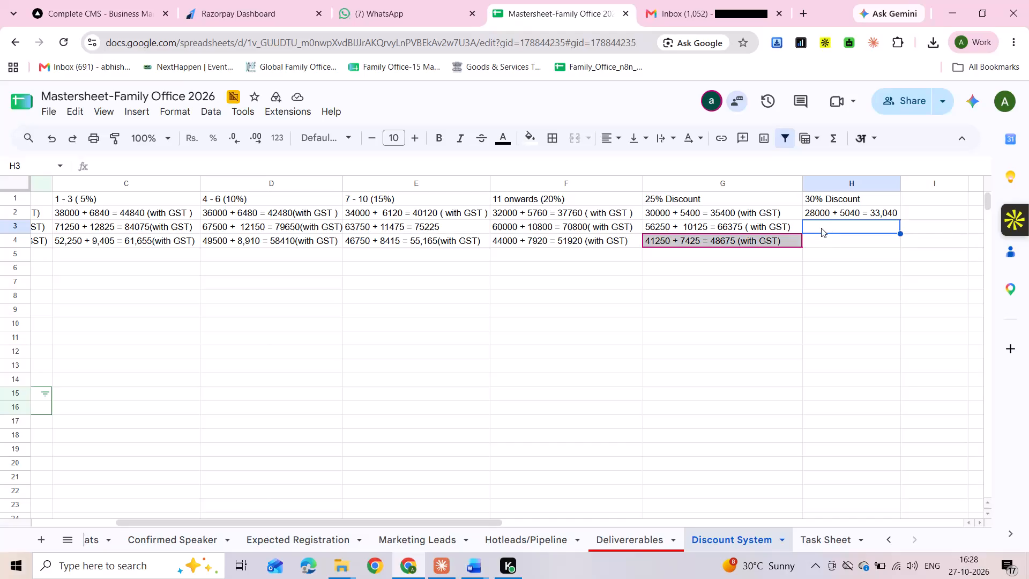
# Enter "38500 + 6,930 = 45,430" in cell H3 of the Premium row under 30% Discount.
pyautogui.doubleClick(821, 228)
pyautogui.write('38')
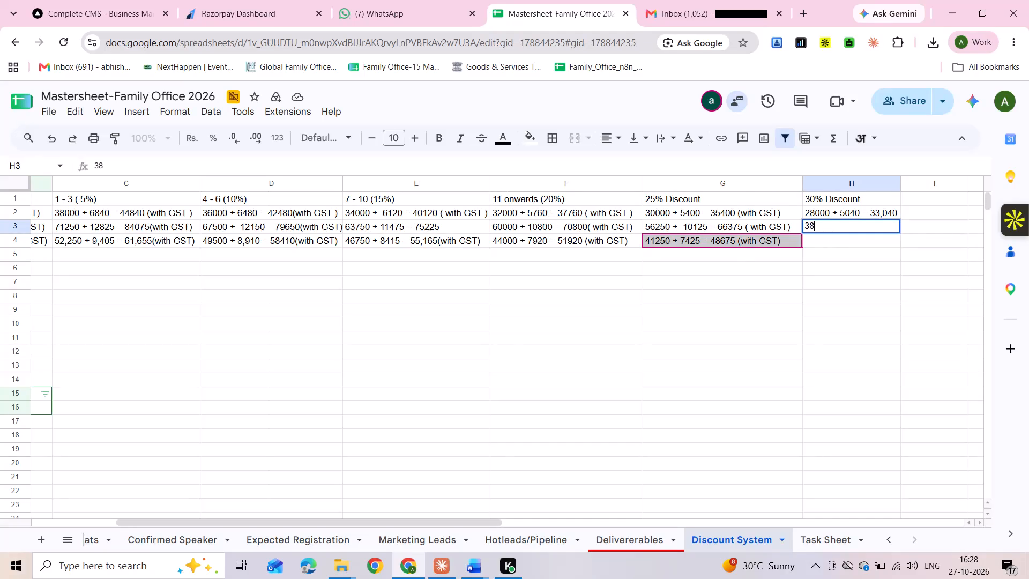
pyautogui.write('500')
pyautogui.press('space')
pyautogui.write('+')
pyautogui.press('space')
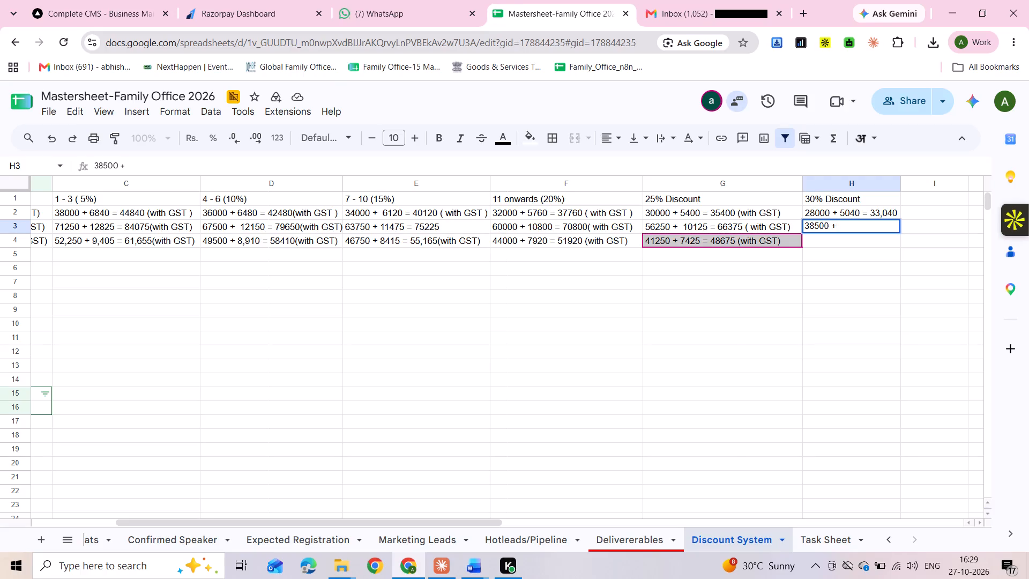
pyautogui.press('space')
pyautogui.write('6')
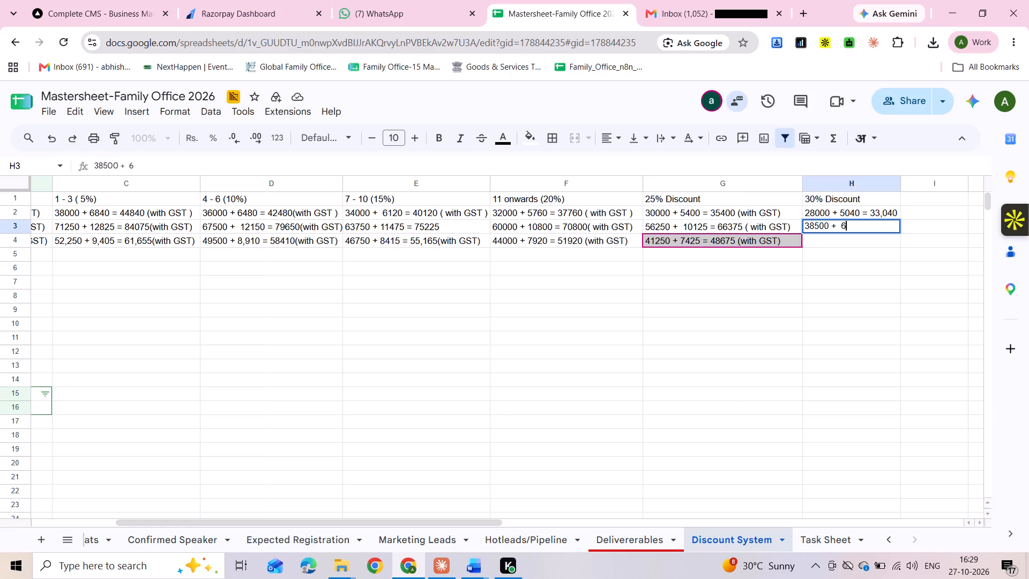
pyautogui.write(',930')
pyautogui.press('space')
pyautogui.write('=')
pyautogui.press('space')
pyautogui.write('45,430')
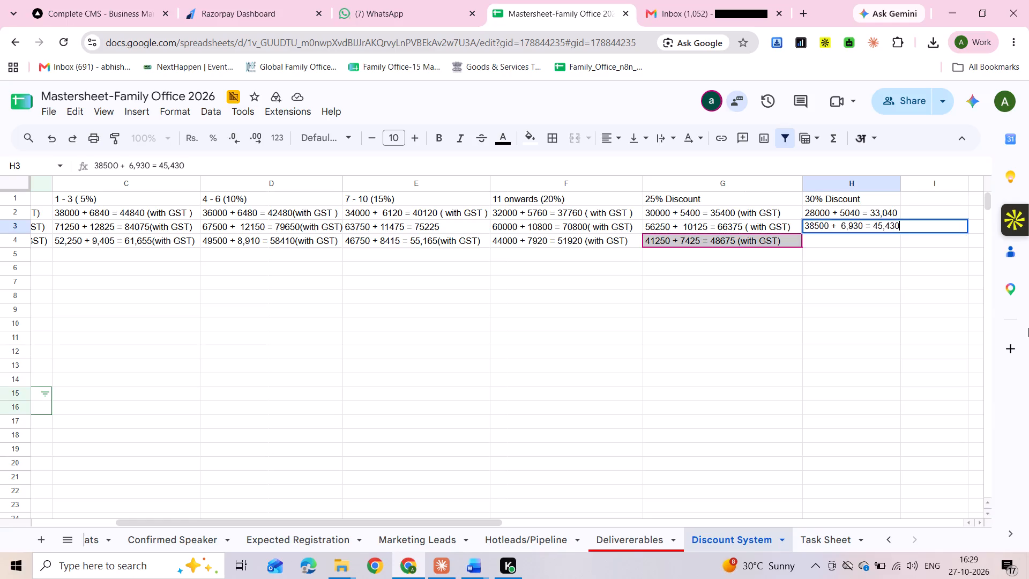
pyautogui.click(833, 237)
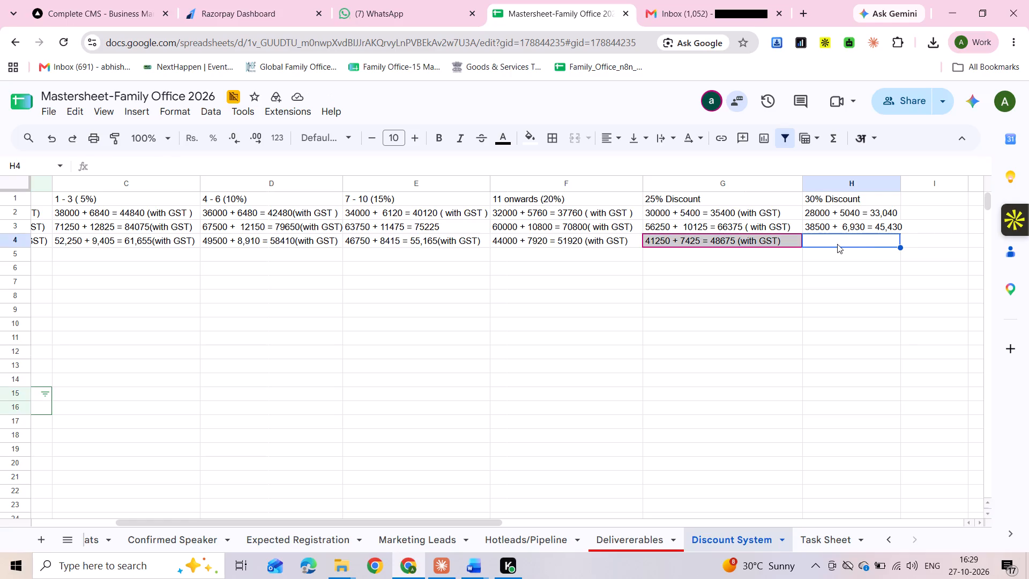
# Enter "52,500 + 9450 = 61,950" in cell H4, the last pass row under 30% Discount.
pyautogui.click(837, 244)
pyautogui.doubleClick(838, 243)
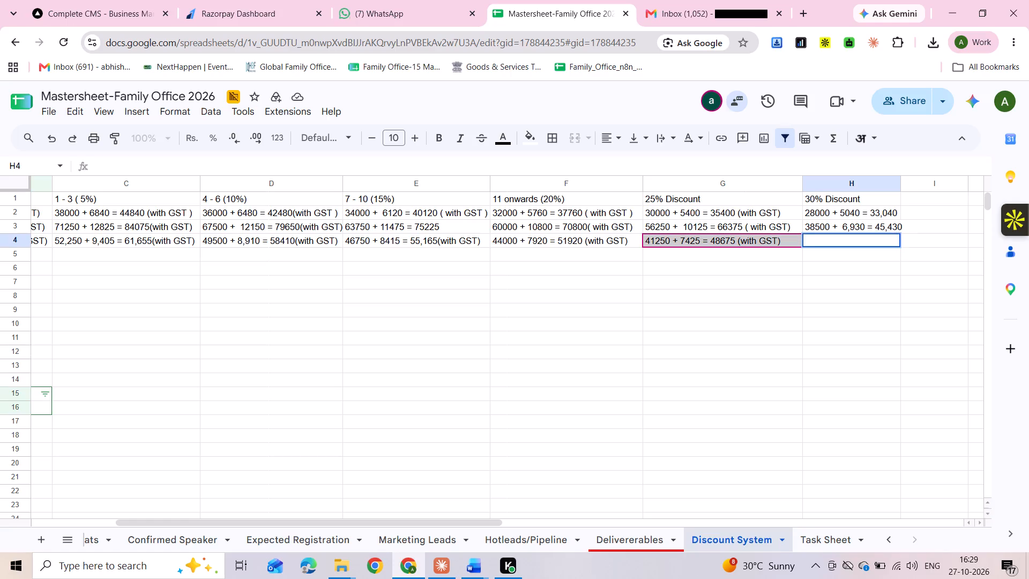
pyautogui.press('5')
pyautogui.write('2,500')
pyautogui.press('space')
pyautogui.write('+')
pyautogui.press('space')
pyautogui.press('9')
pyautogui.write('450')
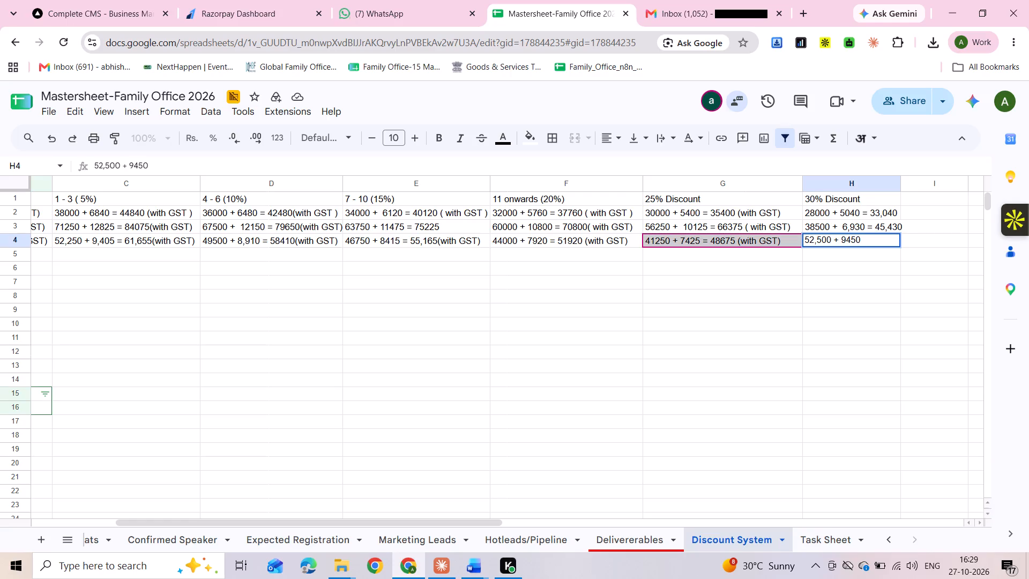
pyautogui.press('space')
pyautogui.write('=')
pyautogui.press('space')
pyautogui.press('6')
pyautogui.press('1')
pyautogui.press('.')
pyautogui.write('950')
pyautogui.press('BackSpace')
pyautogui.press('BackSpace')
pyautogui.press('BackSpace')
pyautogui.press('BackSpace')
pyautogui.write(',950')
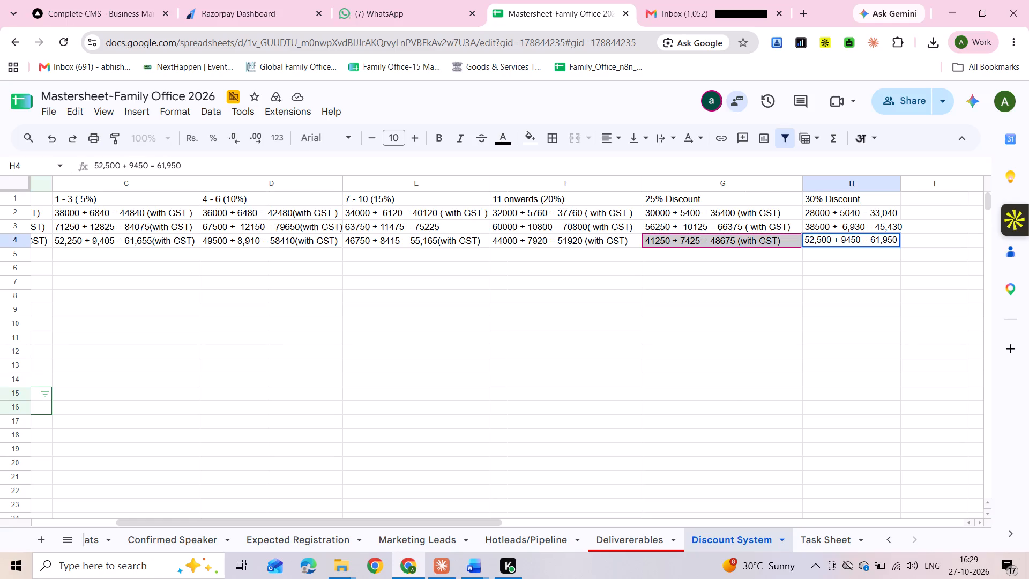
pyautogui.click(885, 314)
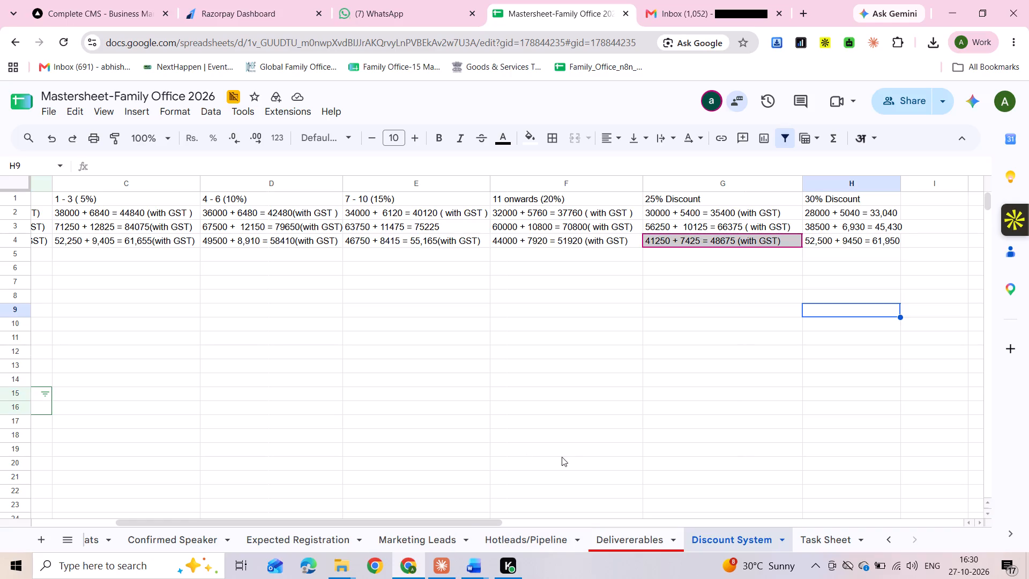
pyautogui.doubleClick(577, 433)
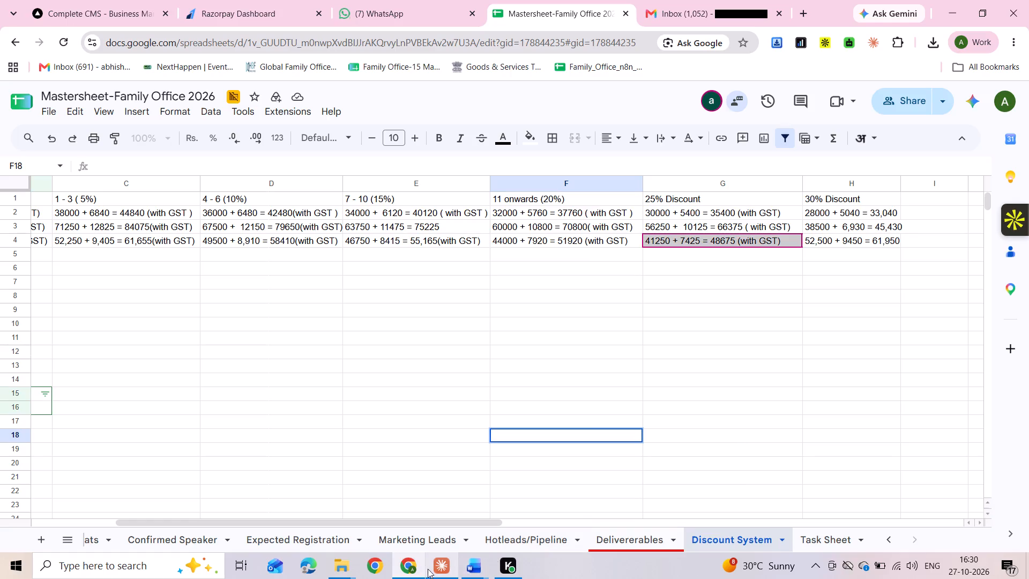
# Switch to the Discount Template document in Word and review the 20% discount pass pricing and the payment text around it.
pyautogui.click(417, 574)
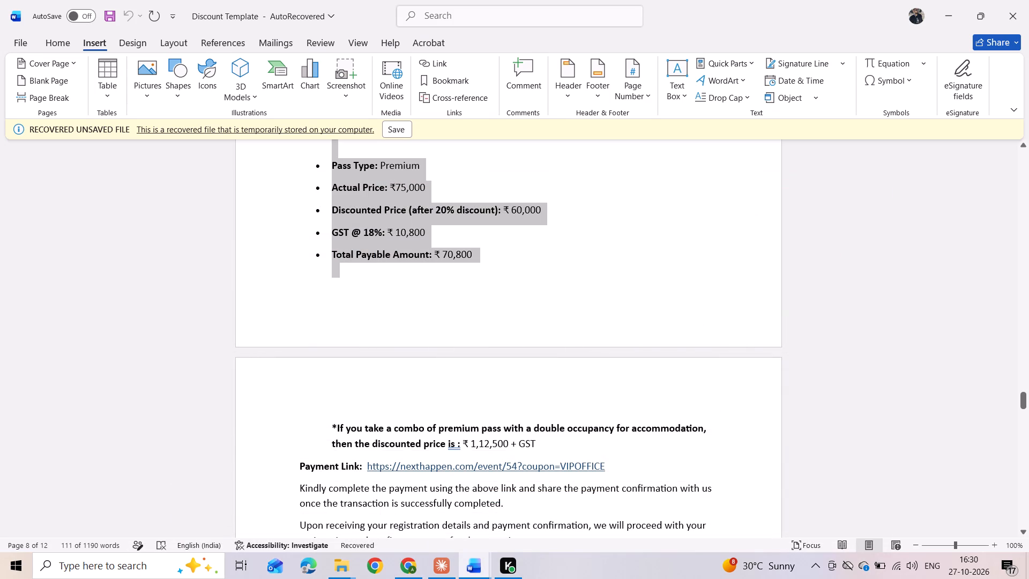
pyautogui.click(512, 381)
pyautogui.scroll(-4, 885, 280)
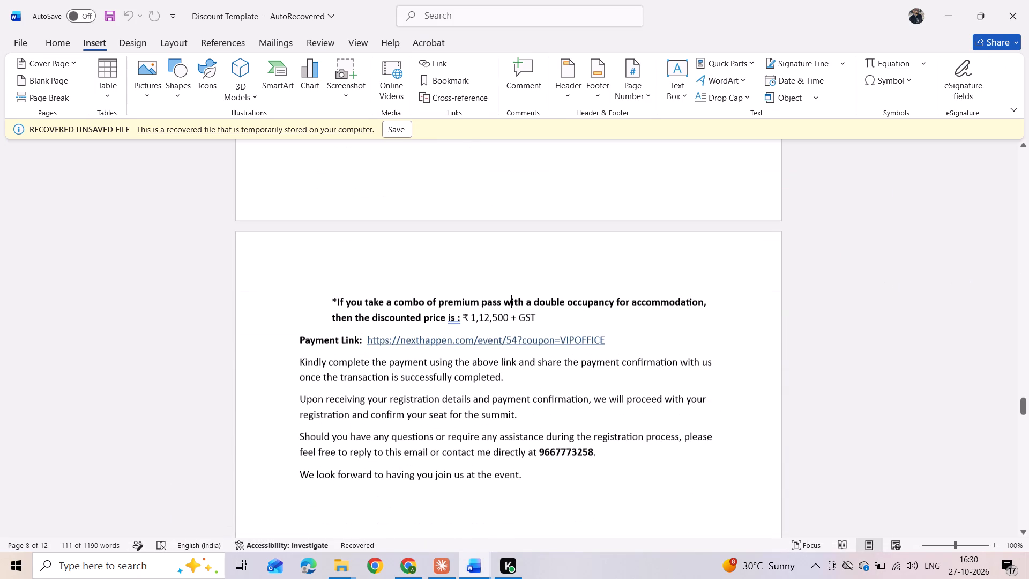
pyautogui.scroll(-4, 877, 284)
pyautogui.scroll(11, 868, 293)
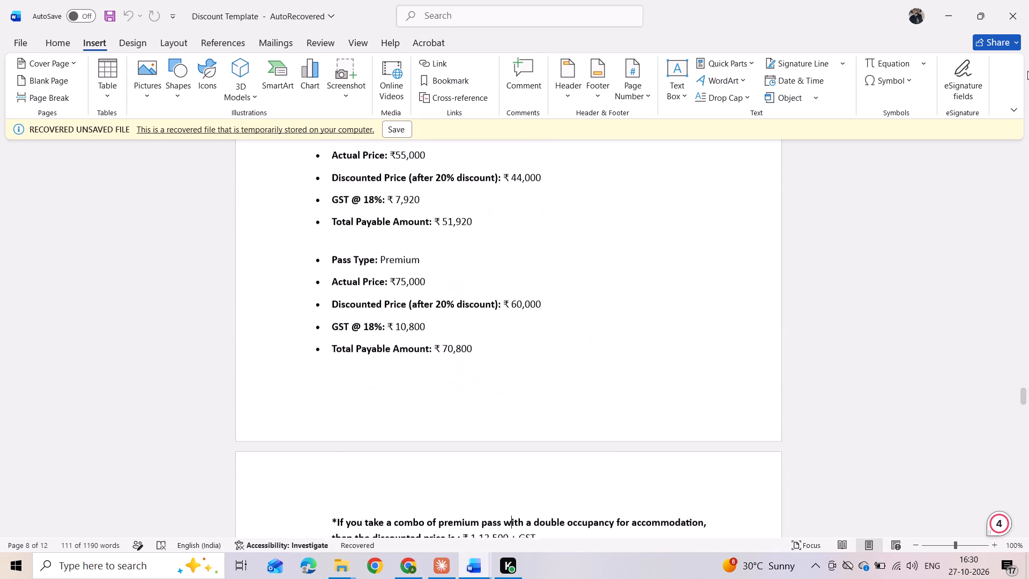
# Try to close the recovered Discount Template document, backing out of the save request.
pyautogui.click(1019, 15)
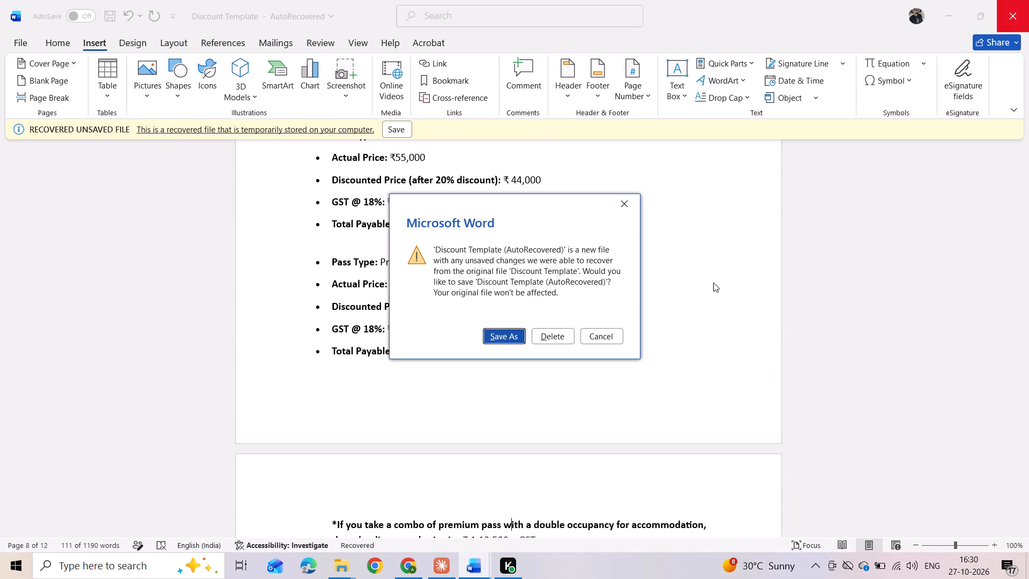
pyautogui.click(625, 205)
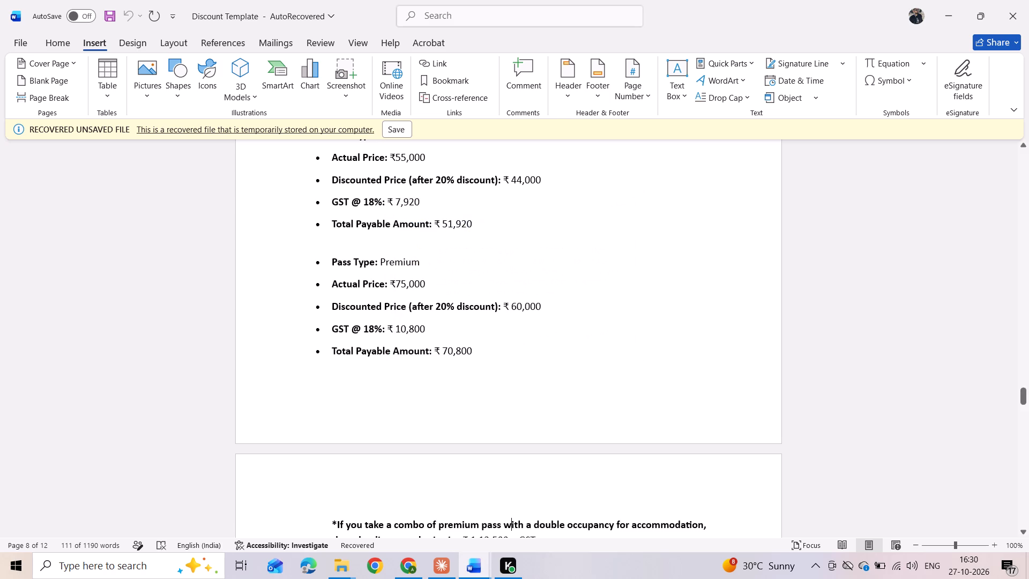
# Switch to Chrome, leave the Discount System sheet and go to the Complete CMS page.
pyautogui.click(419, 567)
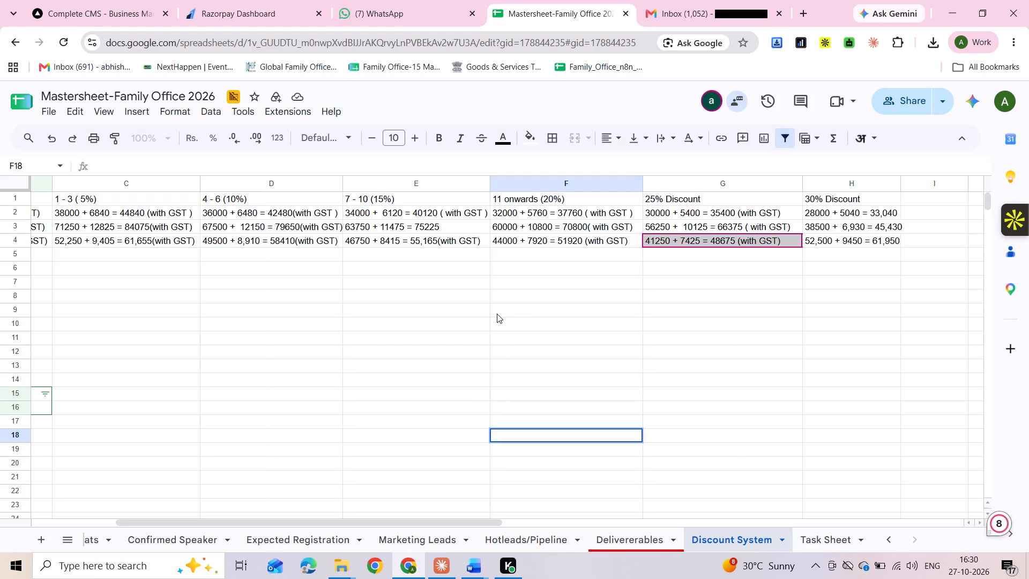
pyautogui.click(527, 312)
pyautogui.click(55, 0)
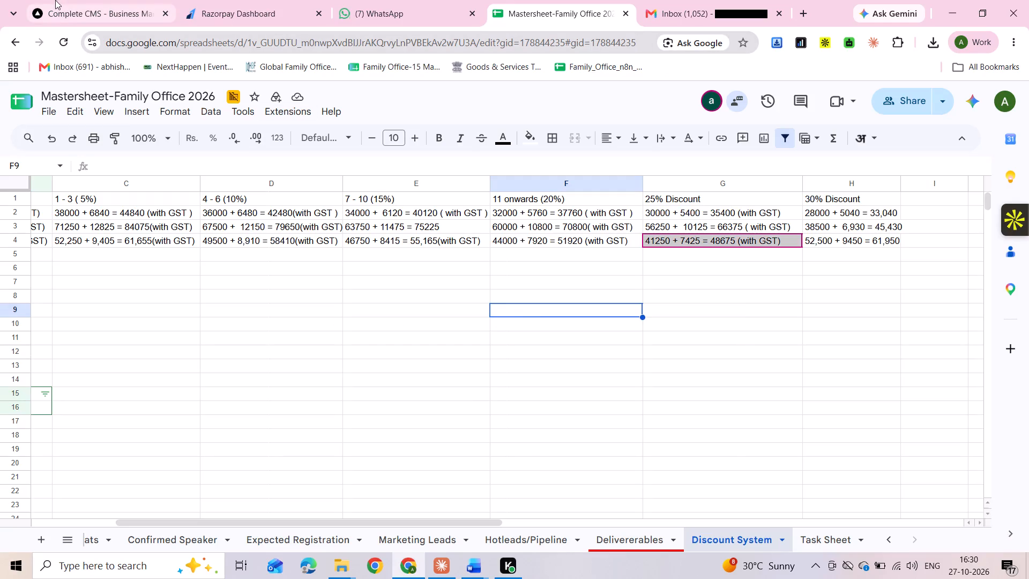